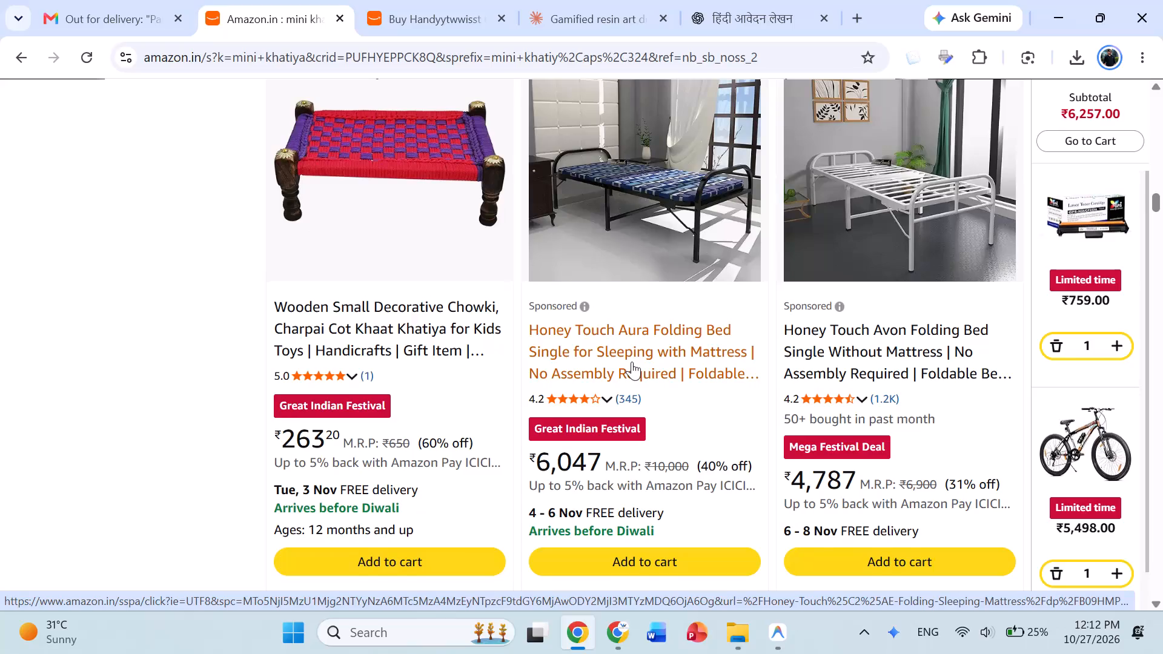
scroll(632, 362, down, 5)
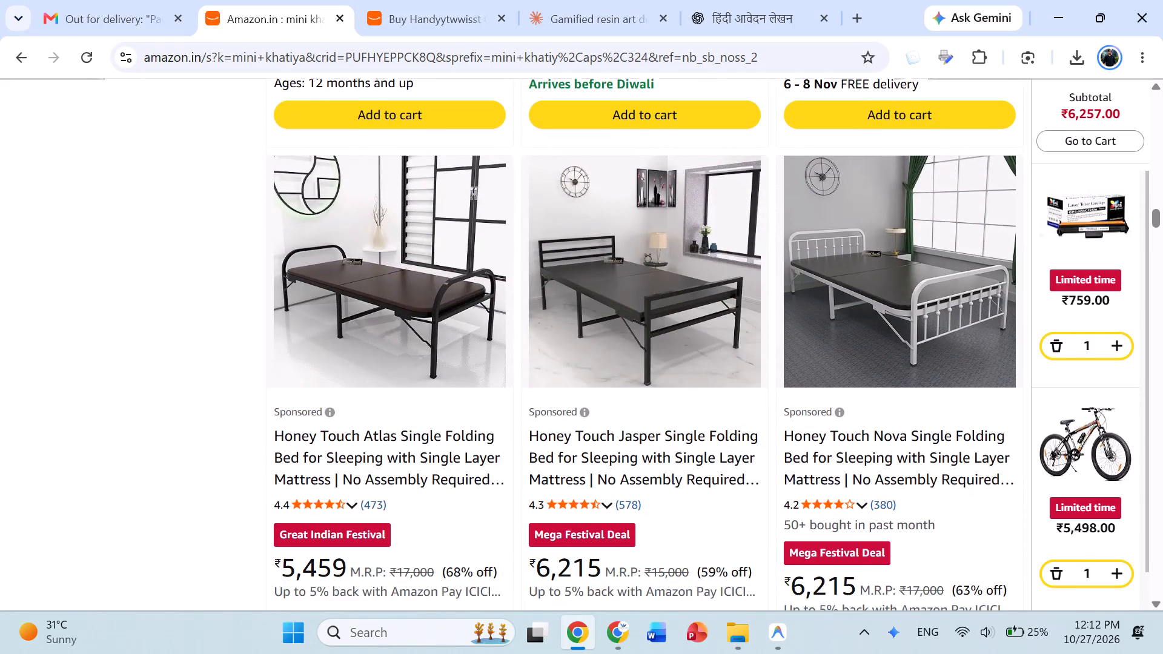
scroll(632, 362, down, 6)
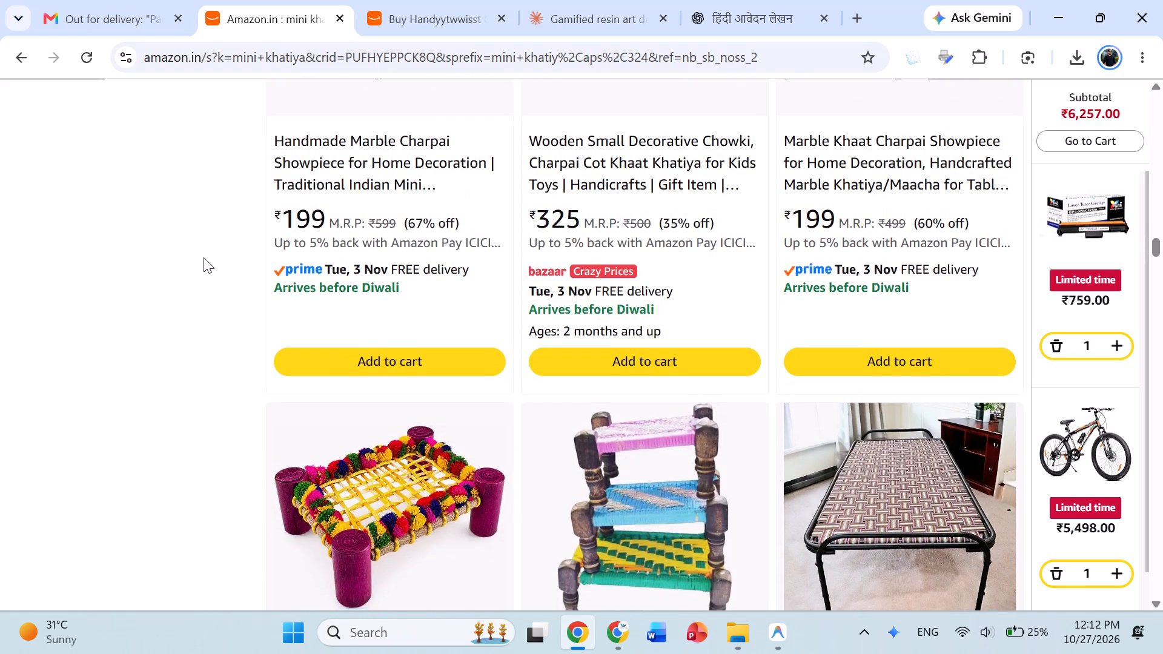
scroll(204, 257, down, 7)
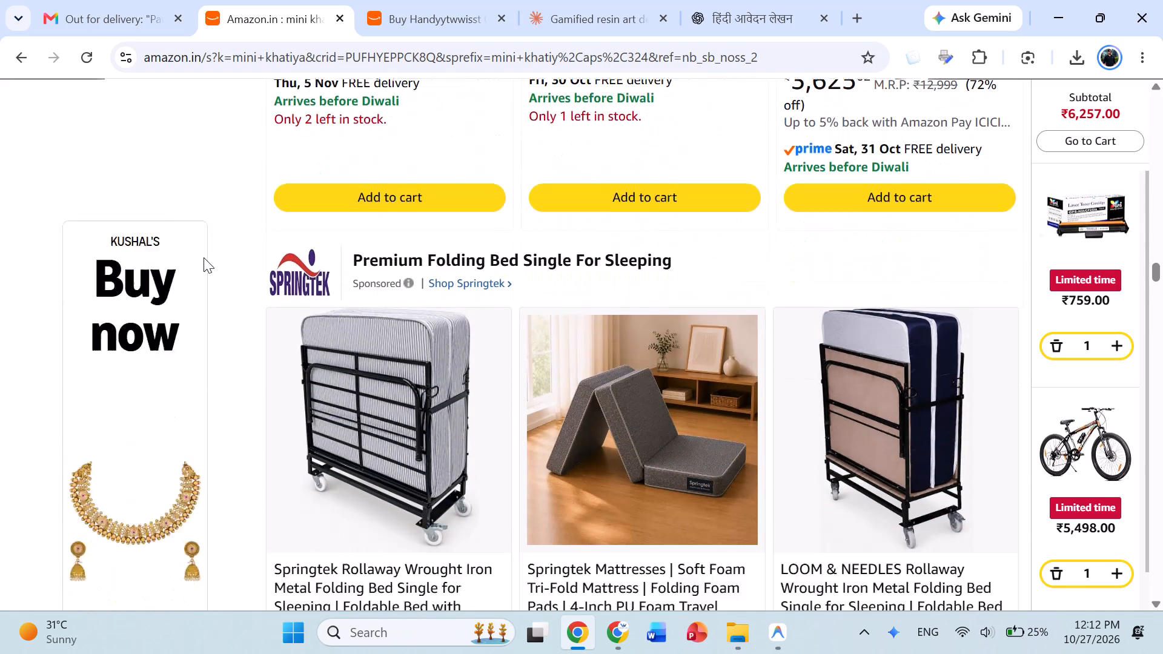
scroll(204, 257, down, 8)
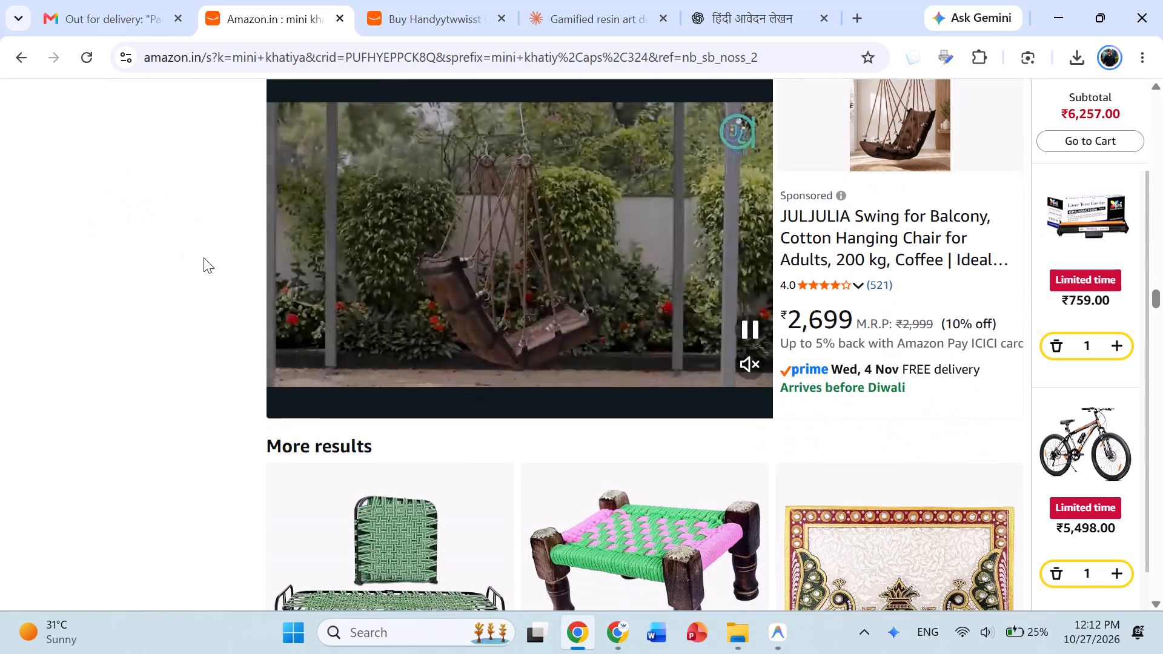
scroll(204, 257, down, 3)
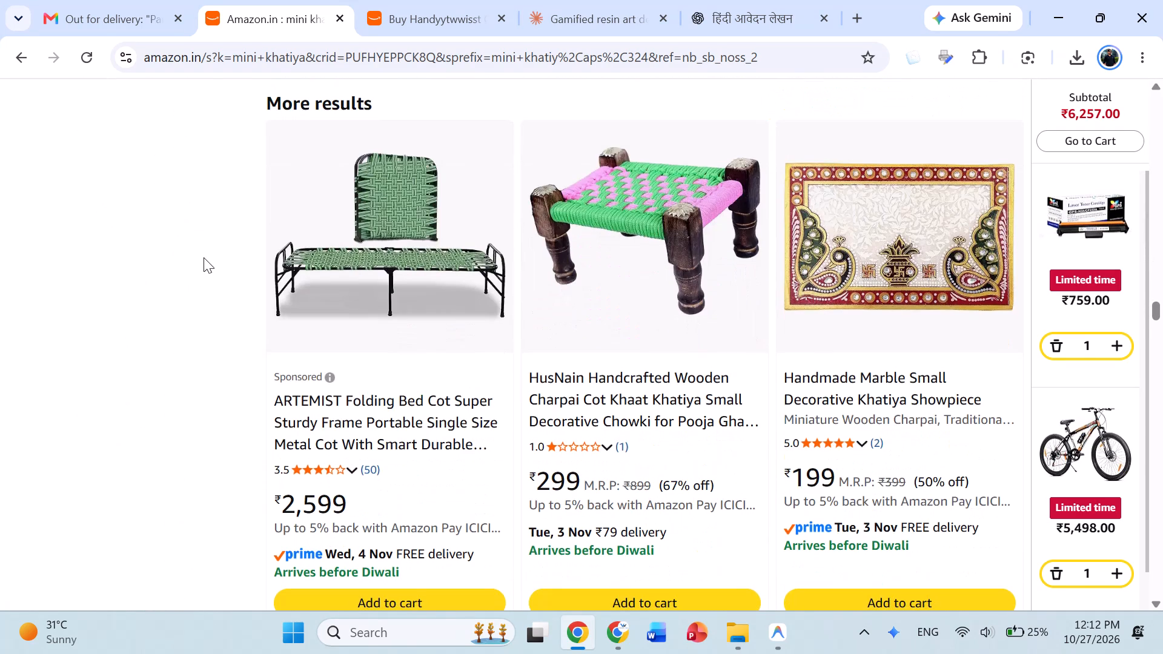
scroll(204, 257, down, 5)
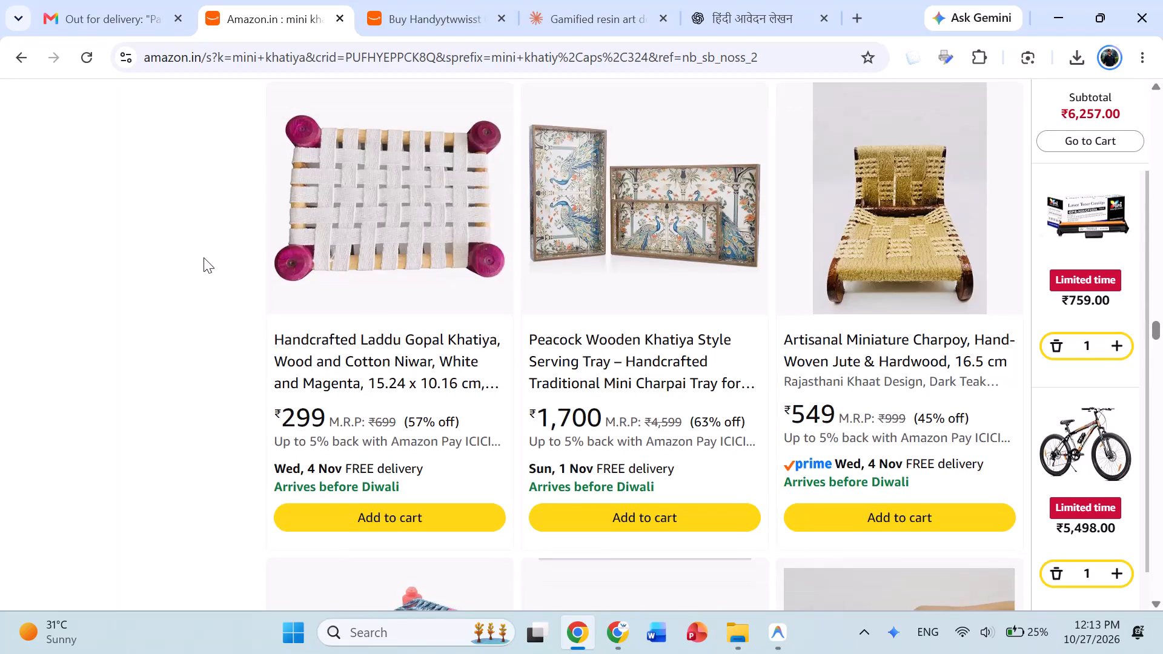
scroll(204, 257, down, 4)
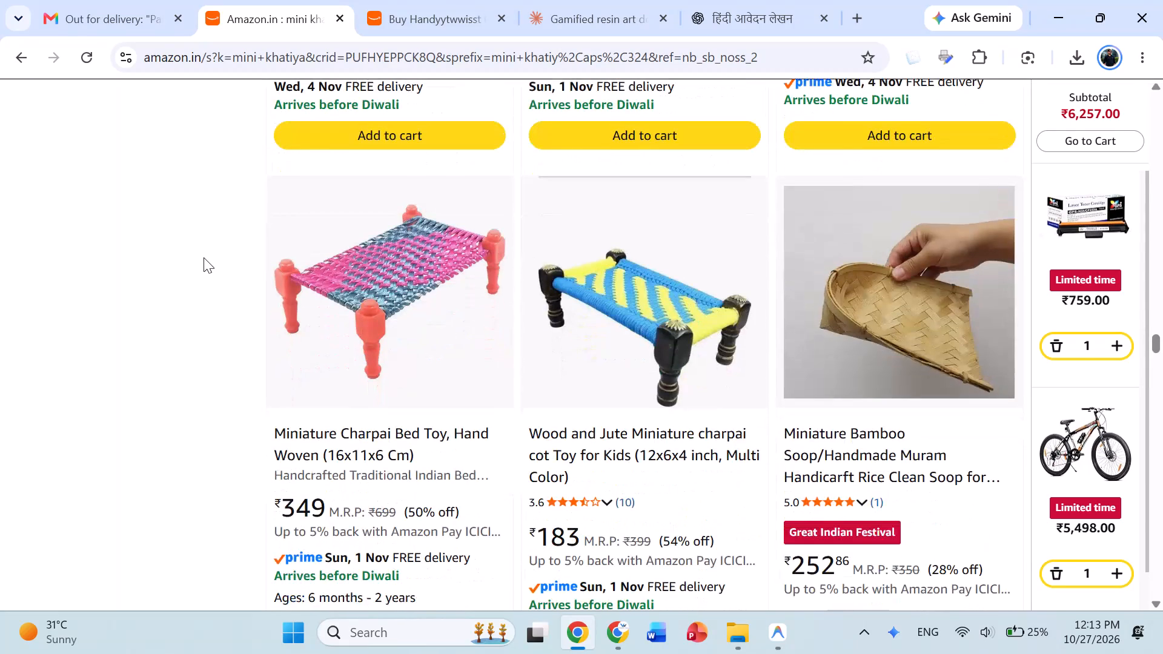
Open the recent document Technology_Inventory_All_Merged in Word.
right_click(652, 640)
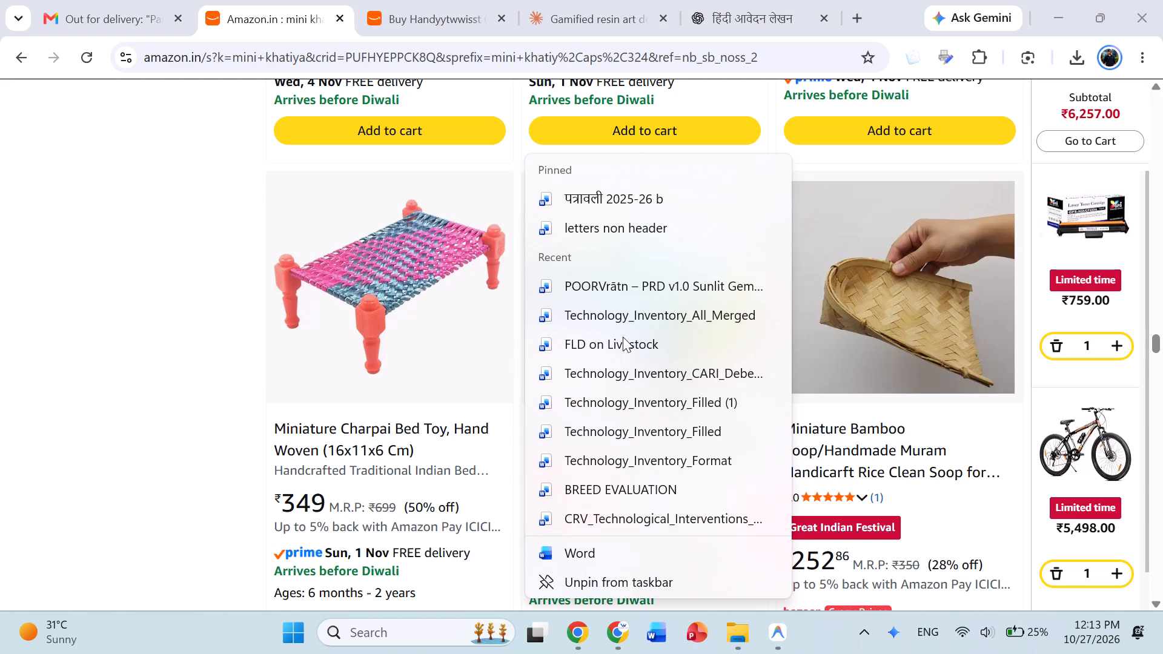
click(616, 320)
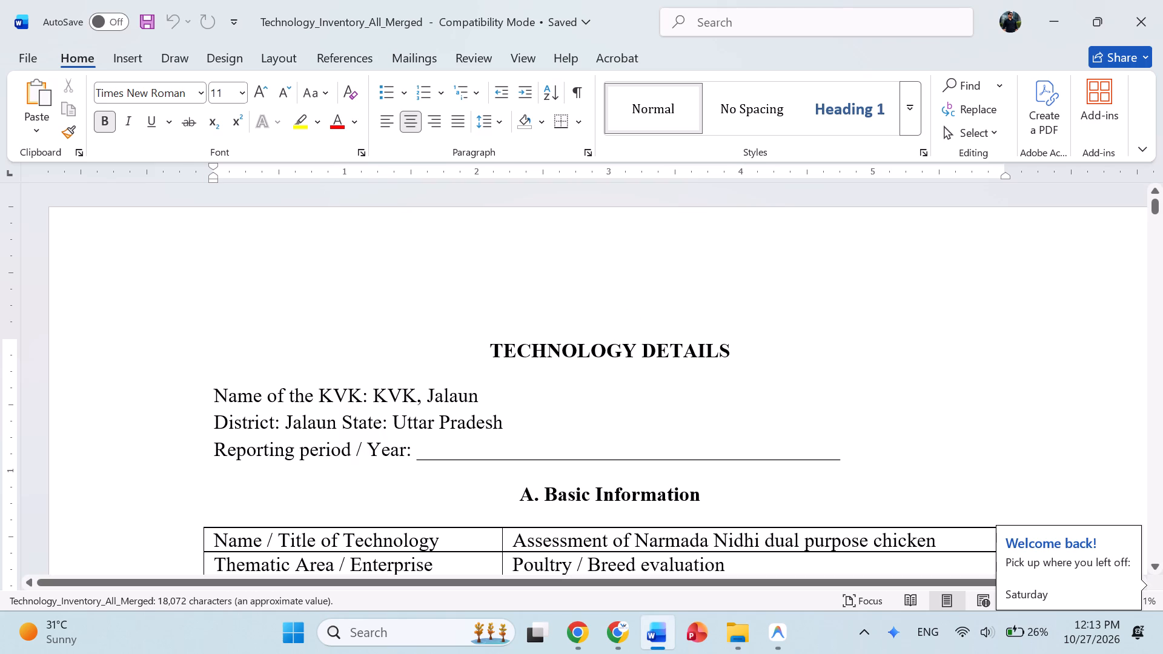
Read through the Basic Information and Technical Details tables for the Narmada Nidhi dual purpose chicken technology.
scroll(616, 320, down, 1)
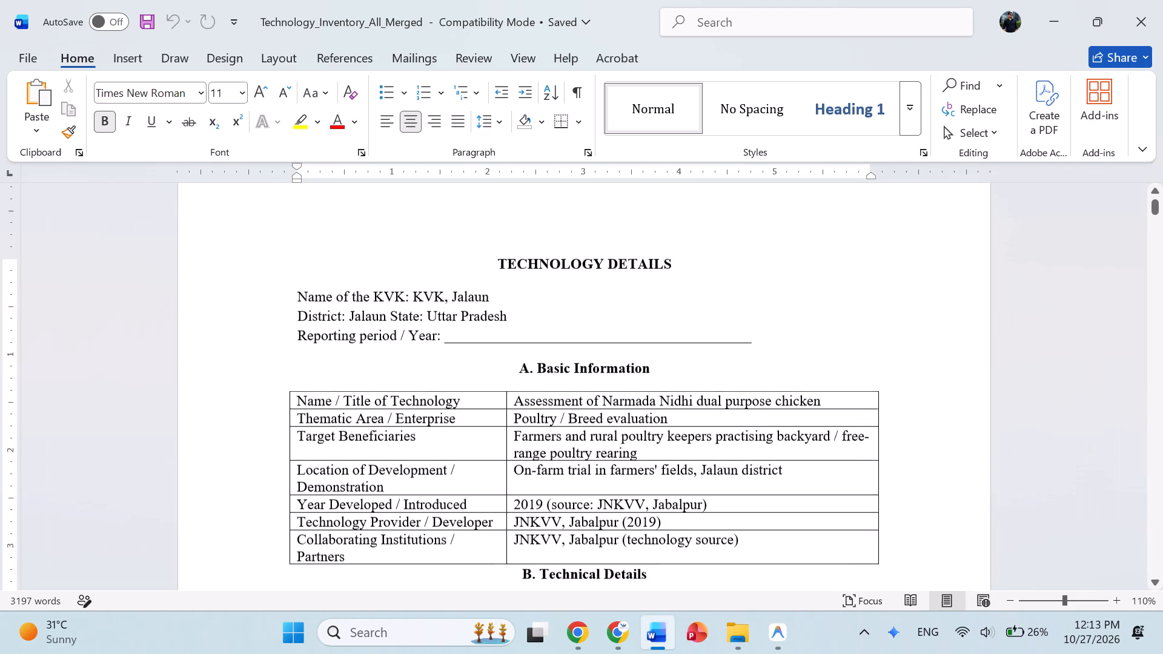
scroll(616, 320, down, 1)
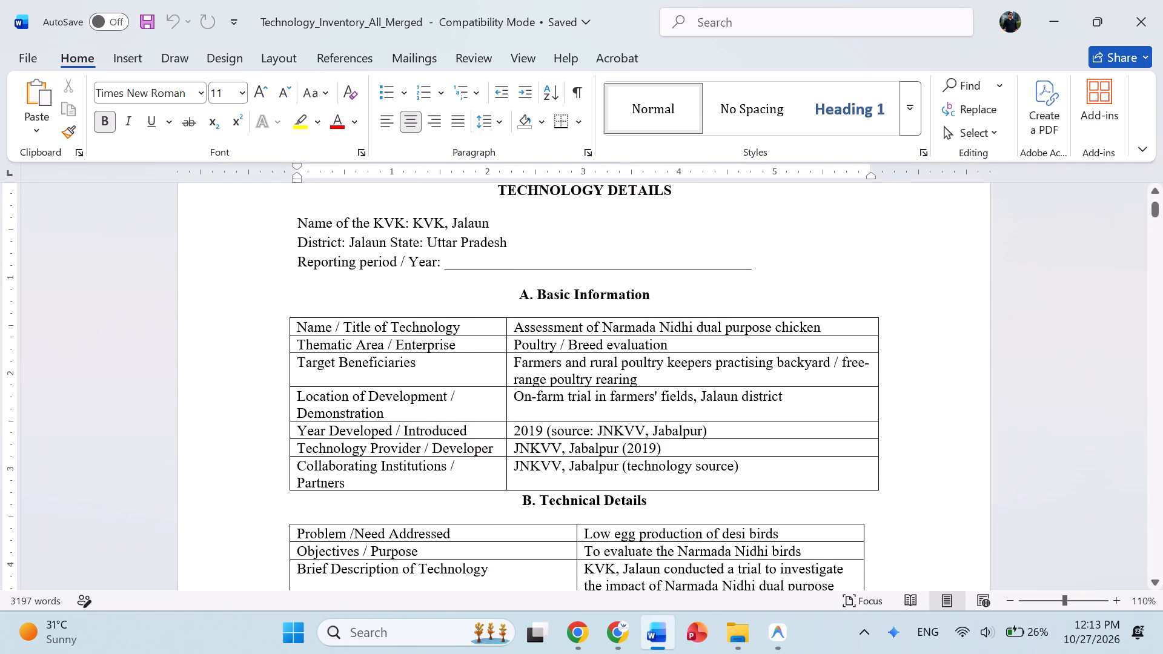
scroll(616, 320, down, 1)
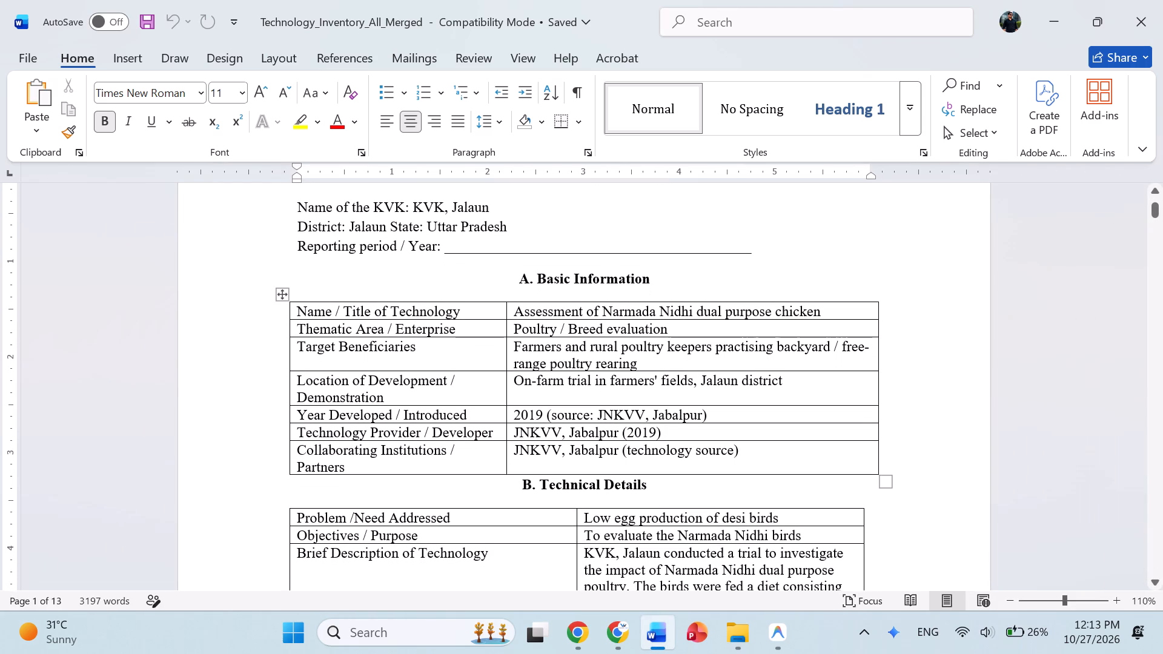
scroll(616, 320, down, 1)
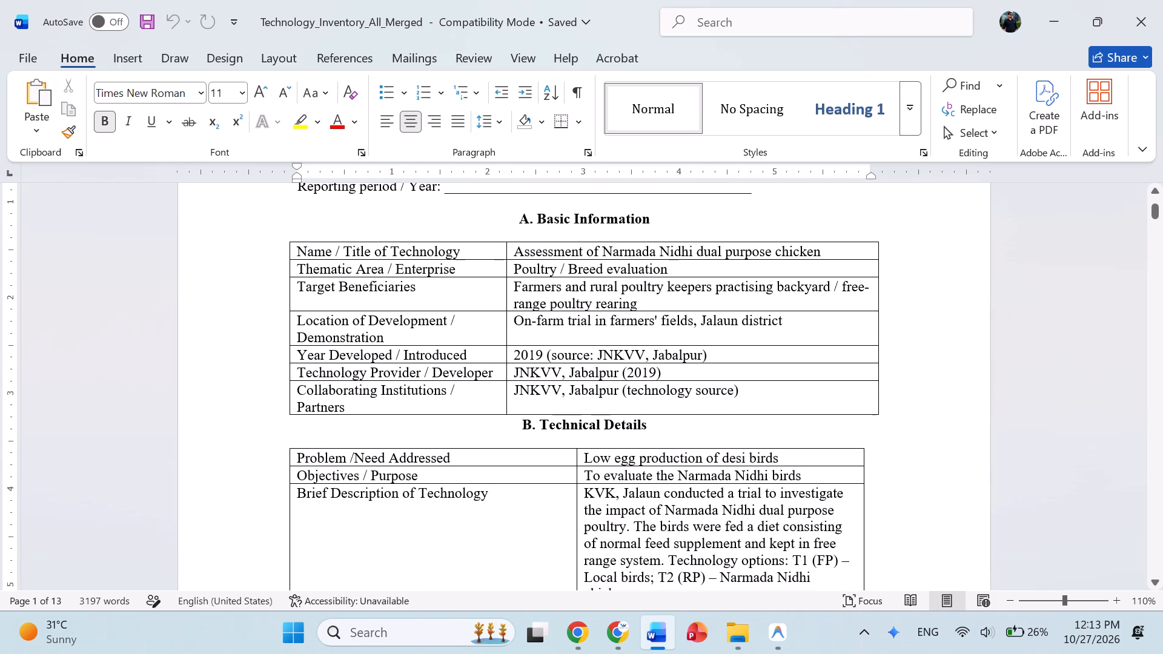
scroll(616, 320, down, 1)
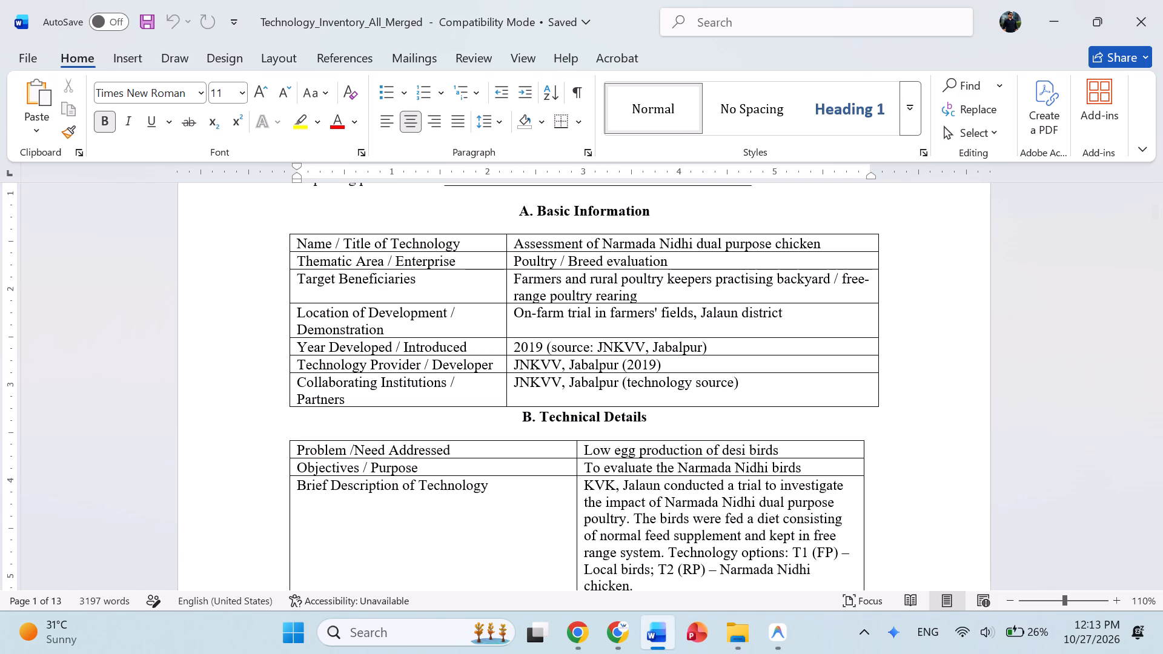
scroll(616, 320, down, 1)
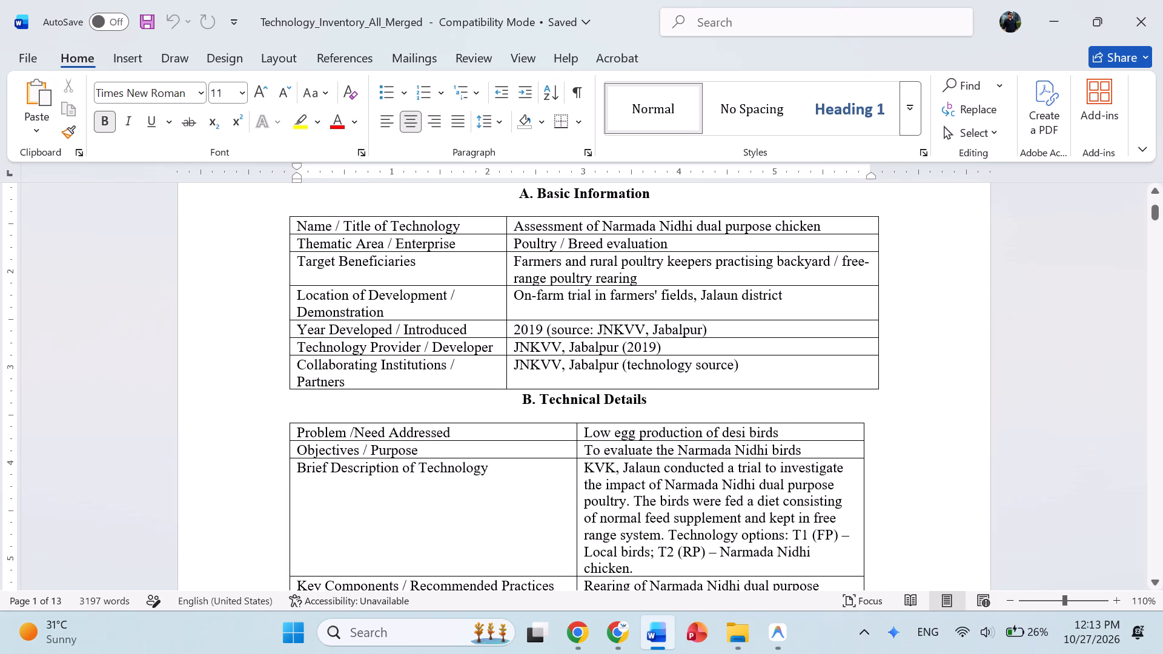
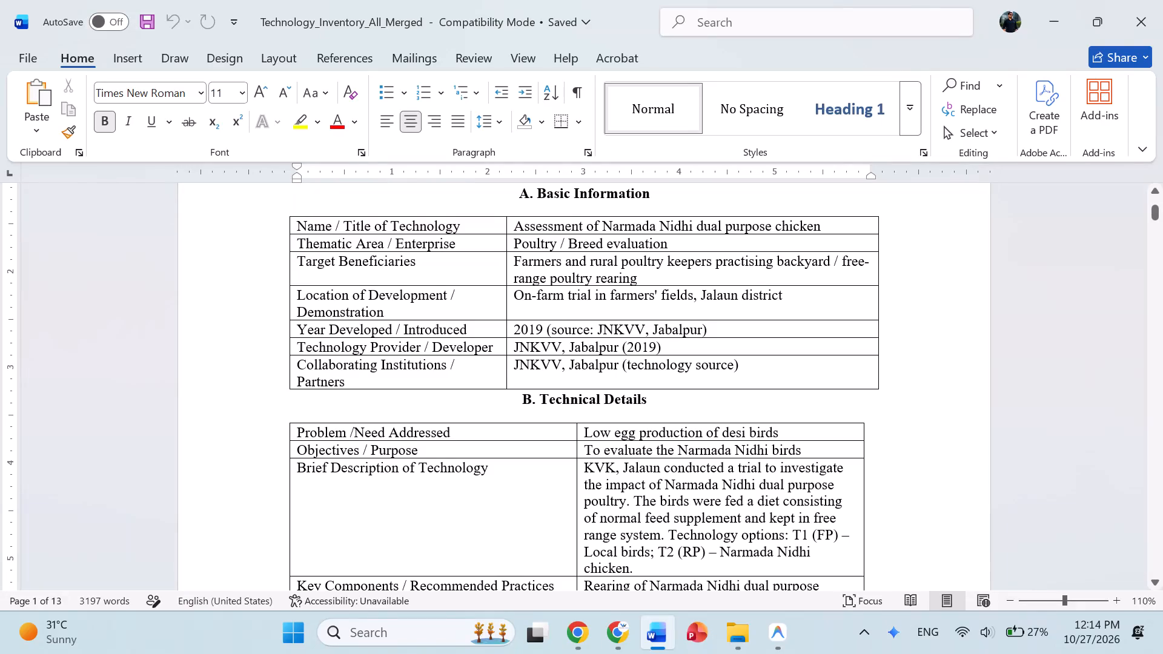
Change the year to 2015 in the Year Developed / Introduced and Technology Provider / Developer rows of the Basic Information table.
click(542, 329)
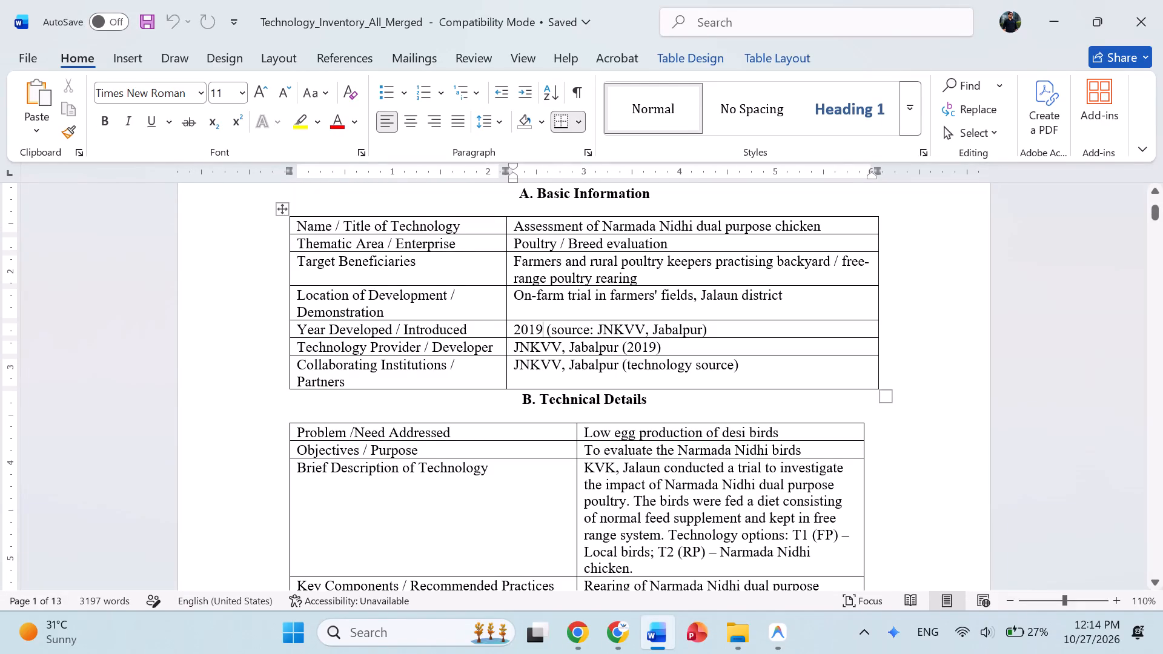
key(BackSpace)
key(5)
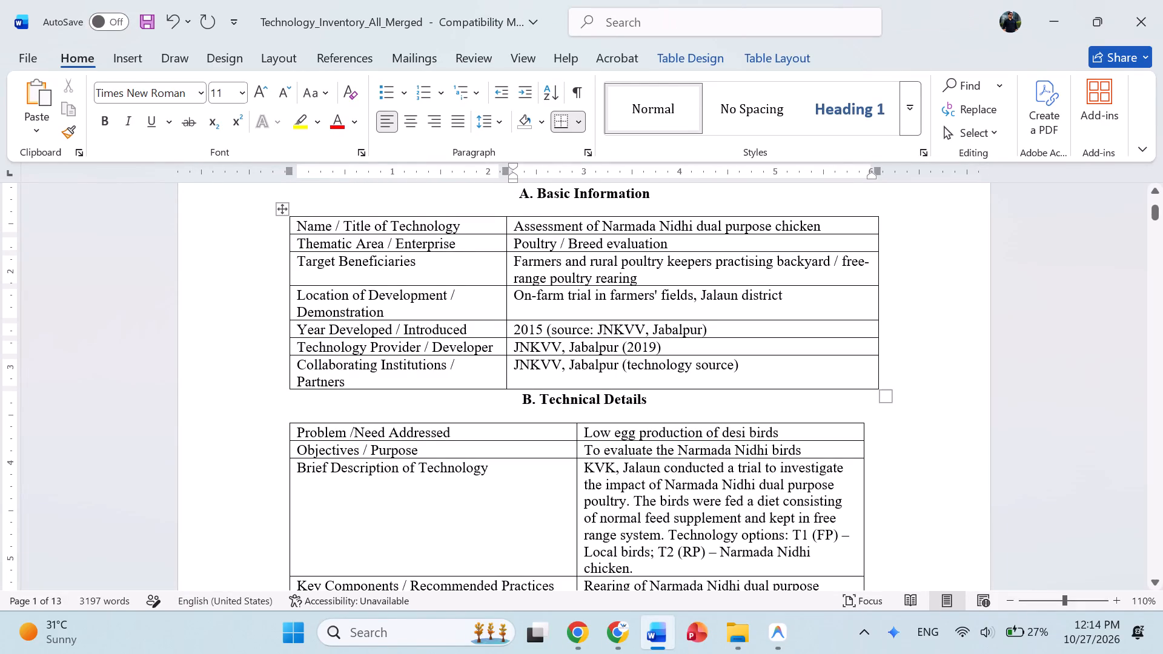
click(655, 352)
key(BackSpace)
key(5)
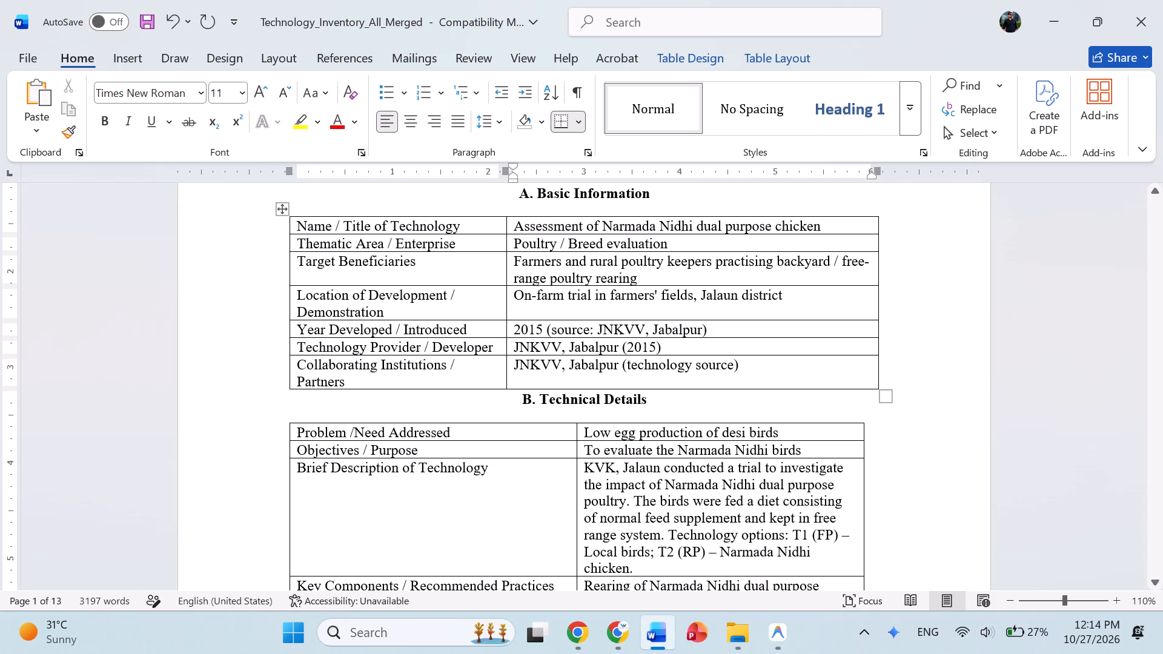
Review the Technical Details table entries for the Narmada Nidhi chicken technology.
scroll(649, 311, down, 1)
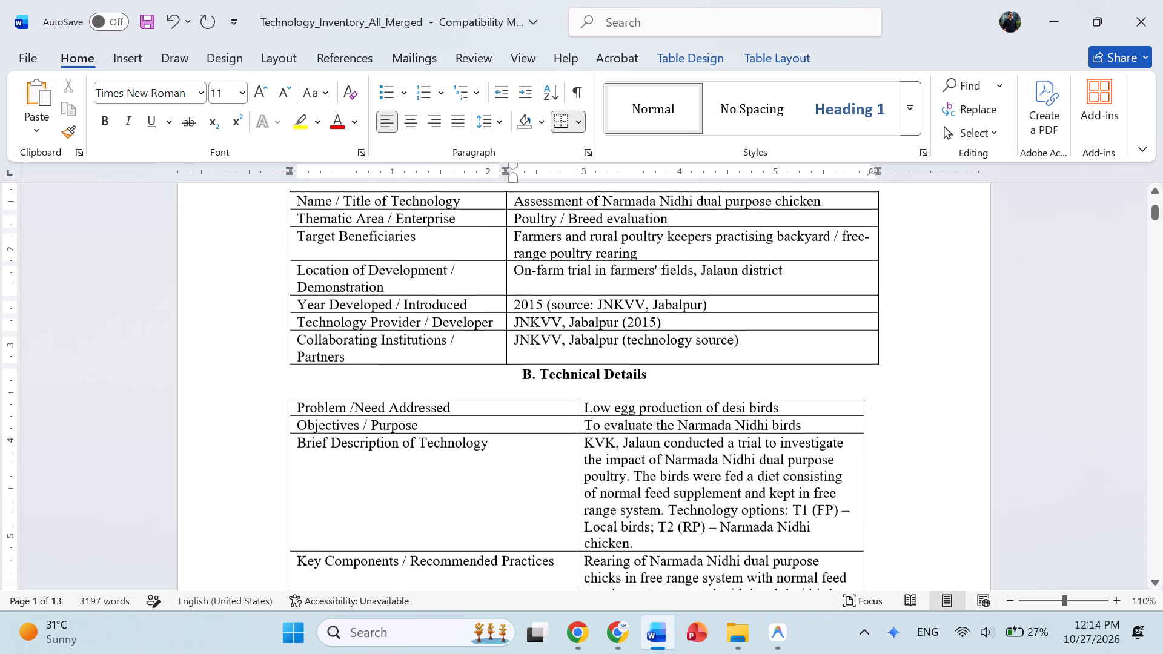
scroll(649, 311, down, 3)
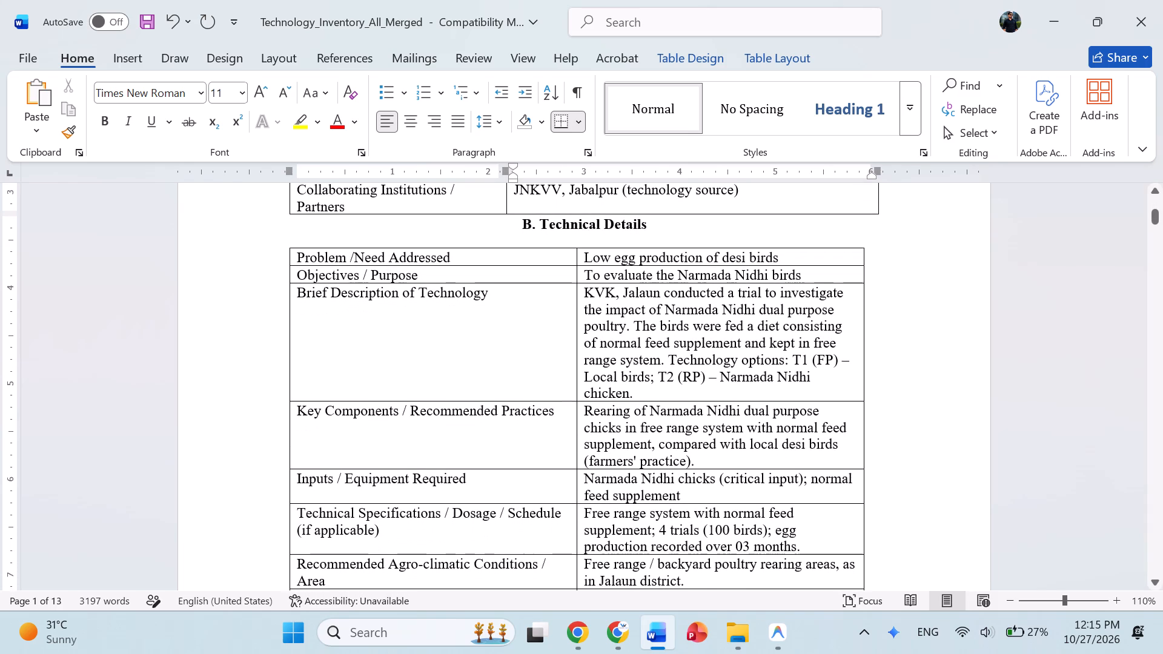
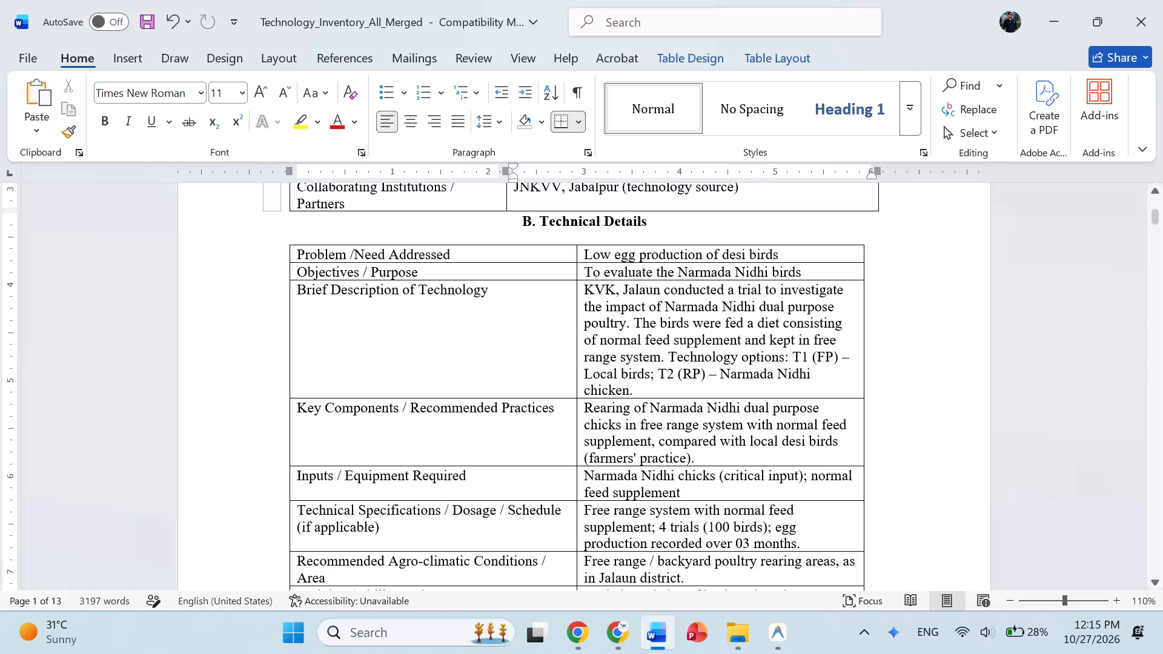
In the Brief Description of Technology row, replace "Technology options: T1 (FP) – Local birds; T2 (RP) –" with a full stop after "range system".
drag(794, 357, 703, 383)
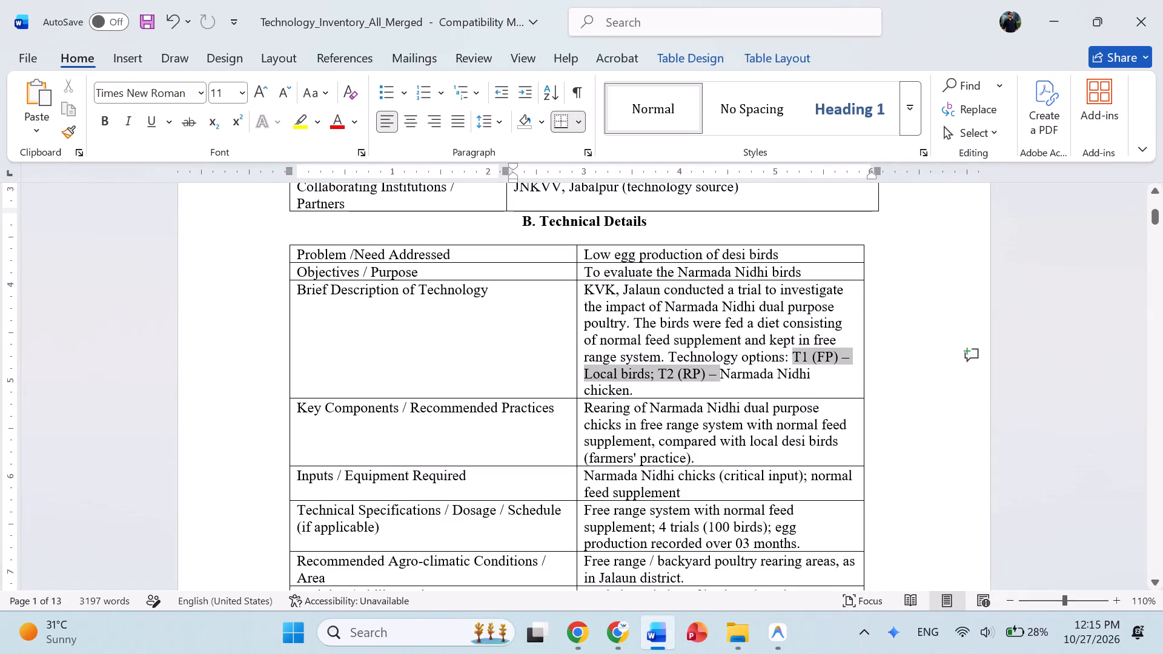
drag(703, 383, 654, 377)
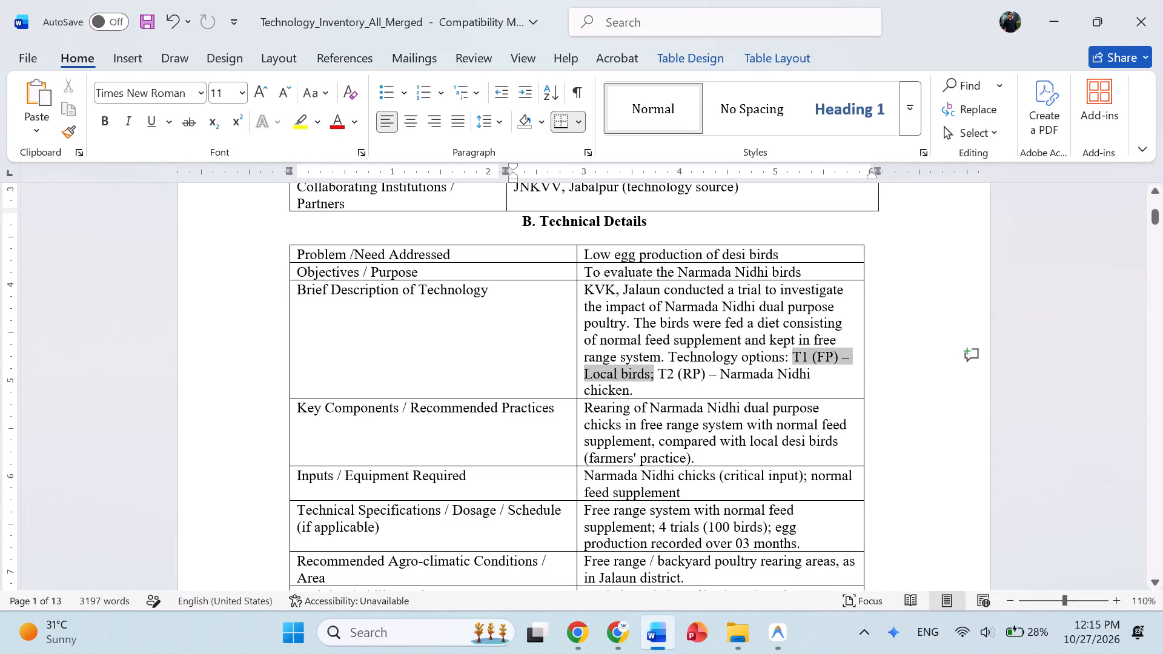
drag(654, 377, 654, 376)
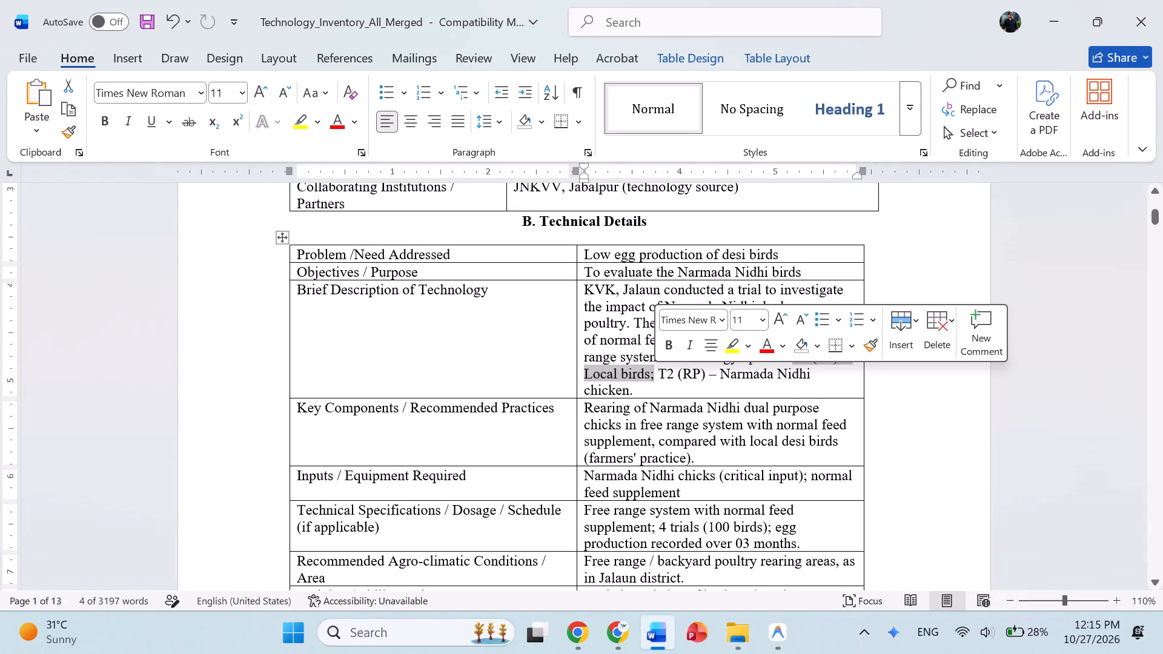
drag(715, 376, 663, 361)
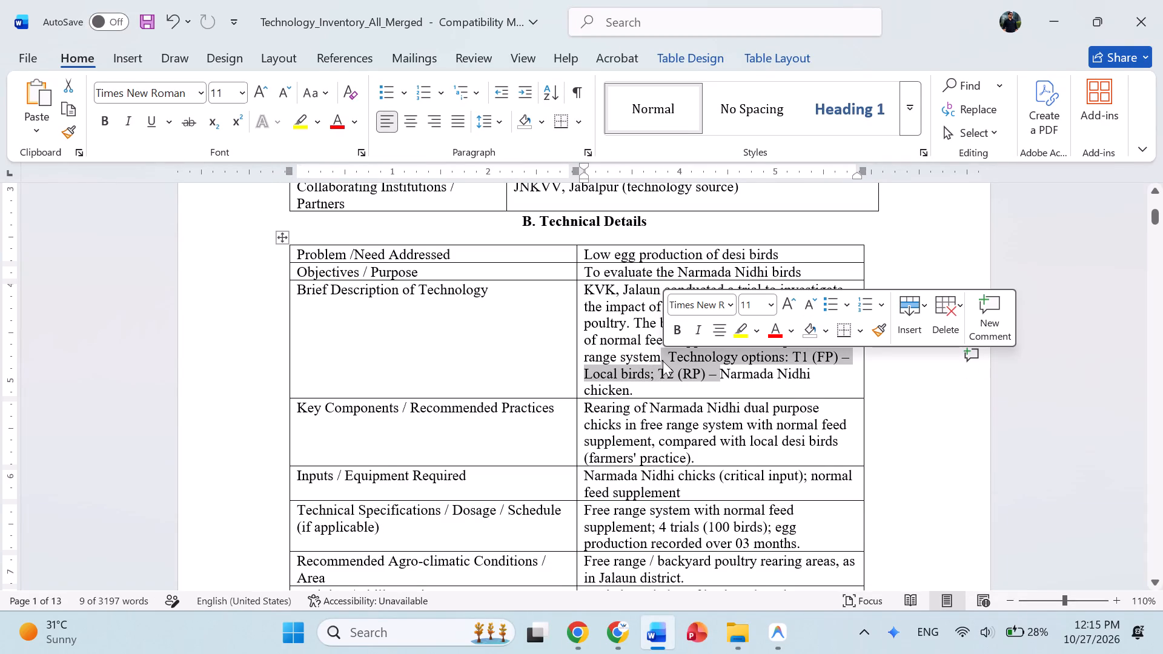
text(.)
key(space)
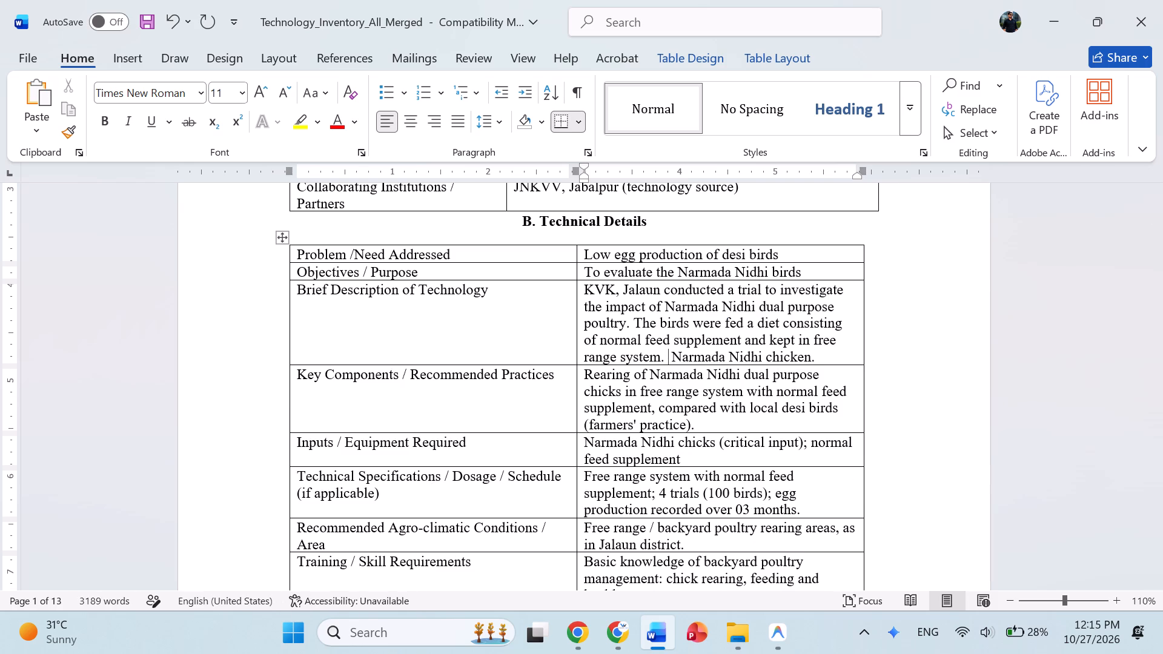
key(BackSpace)
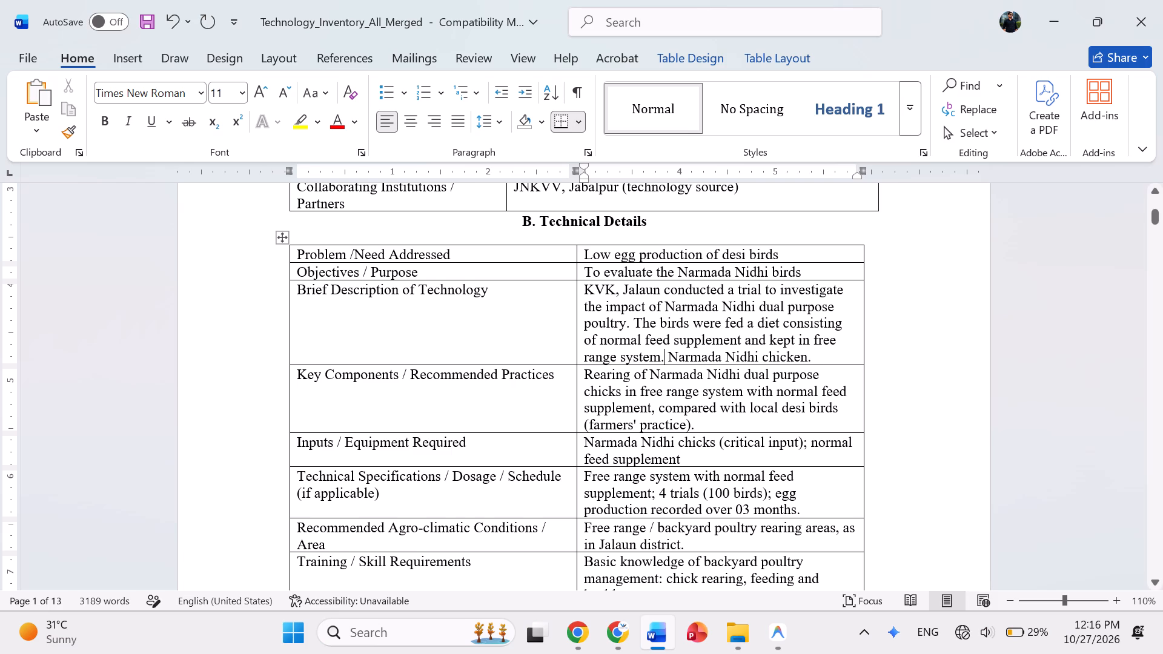
Read through the Technical Details rows below the Brief Description of Technology, from Key Components to Limitations / Precautions.
scroll(668, 388, down, 3)
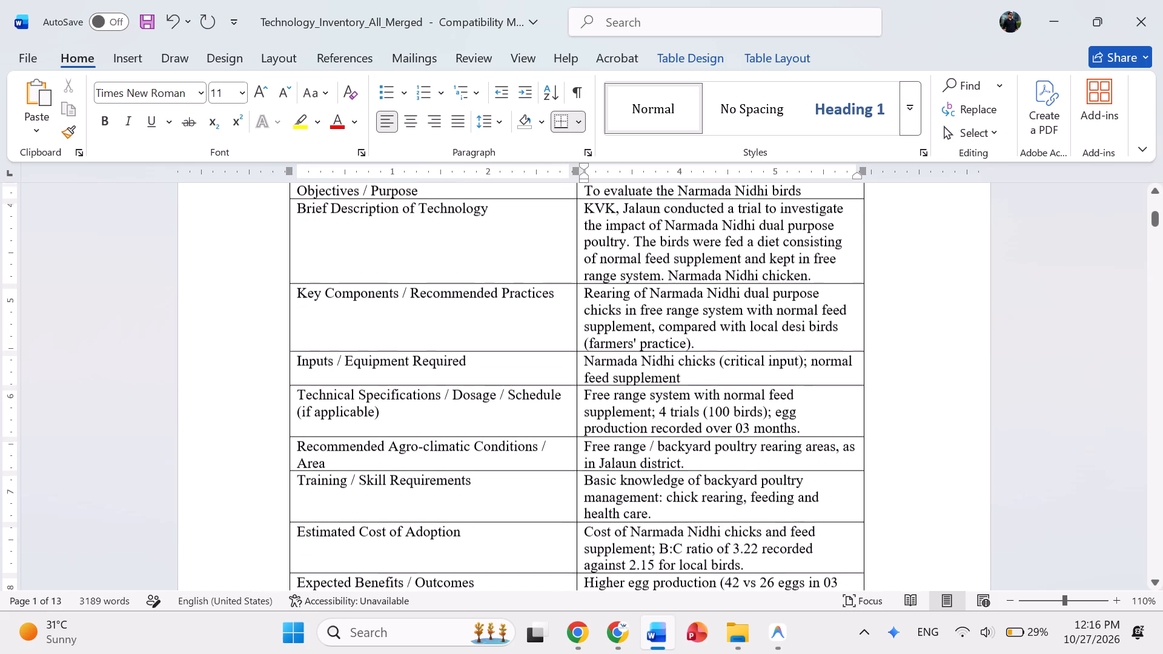
scroll(668, 388, down, 2)
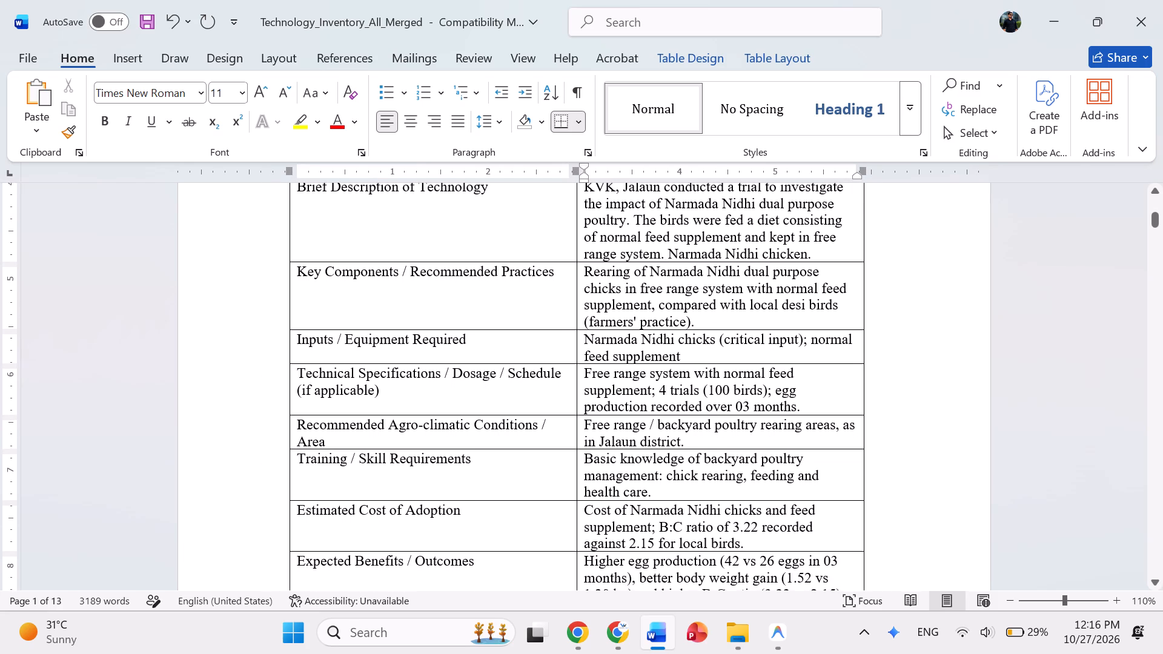
scroll(668, 388, down, 3)
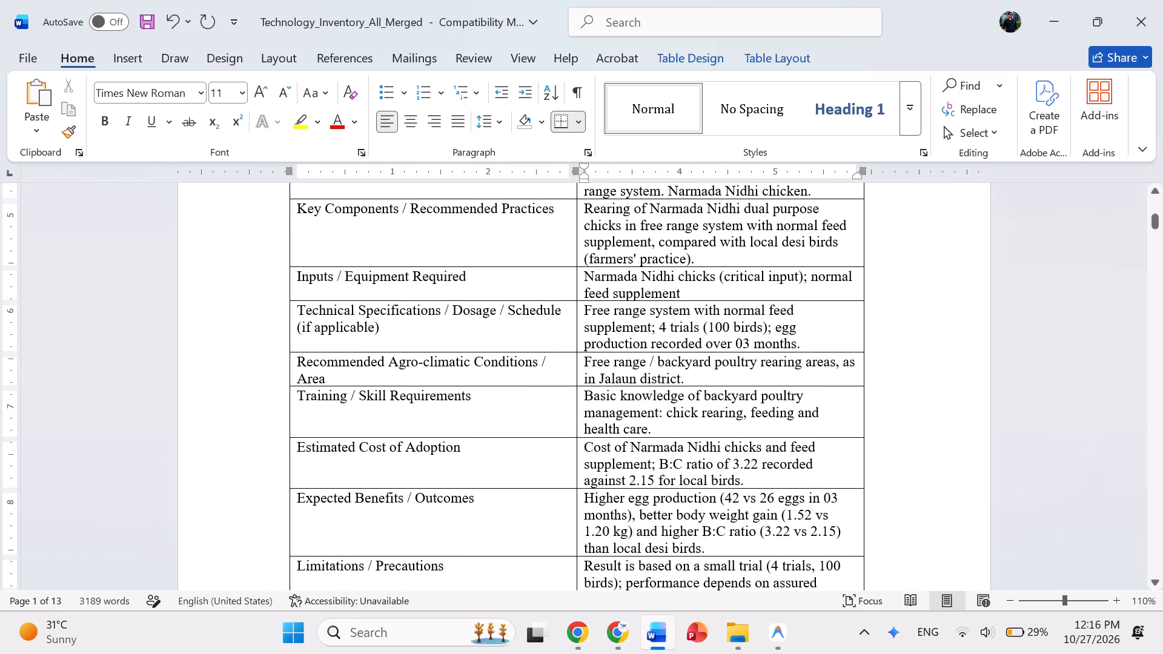
scroll(668, 388, down, 2)
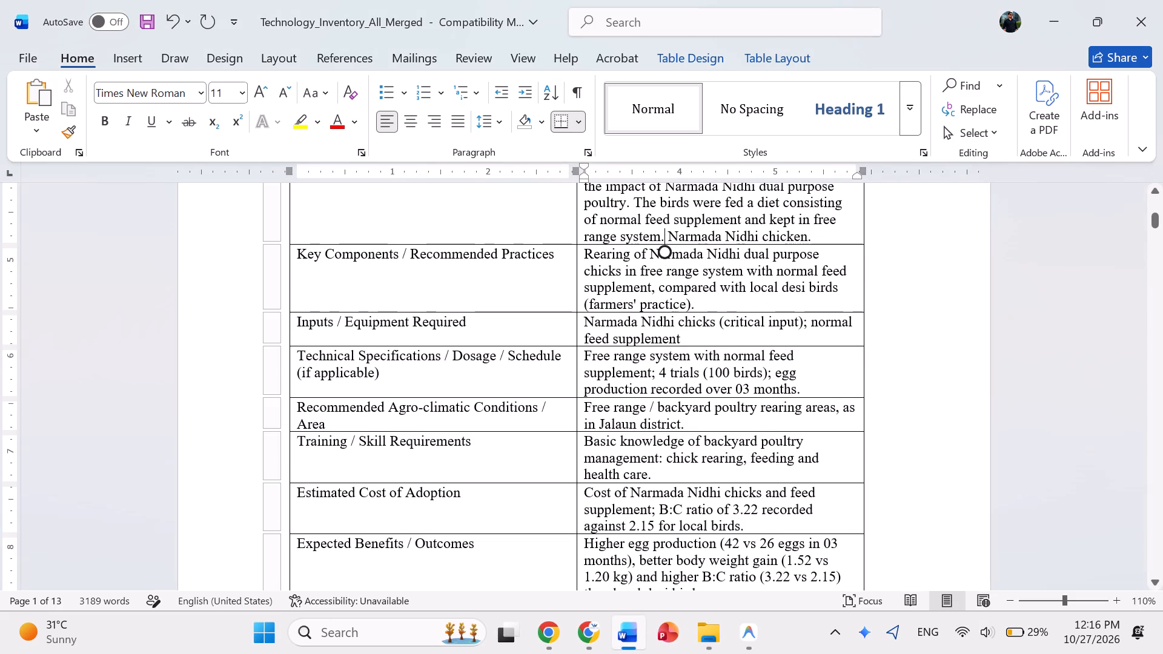
In the Inputs / Equipment Required row, replace "(critical input);" with "&" between "Narmada Nidhi chicks" and "normal feed supplement".
click(807, 326)
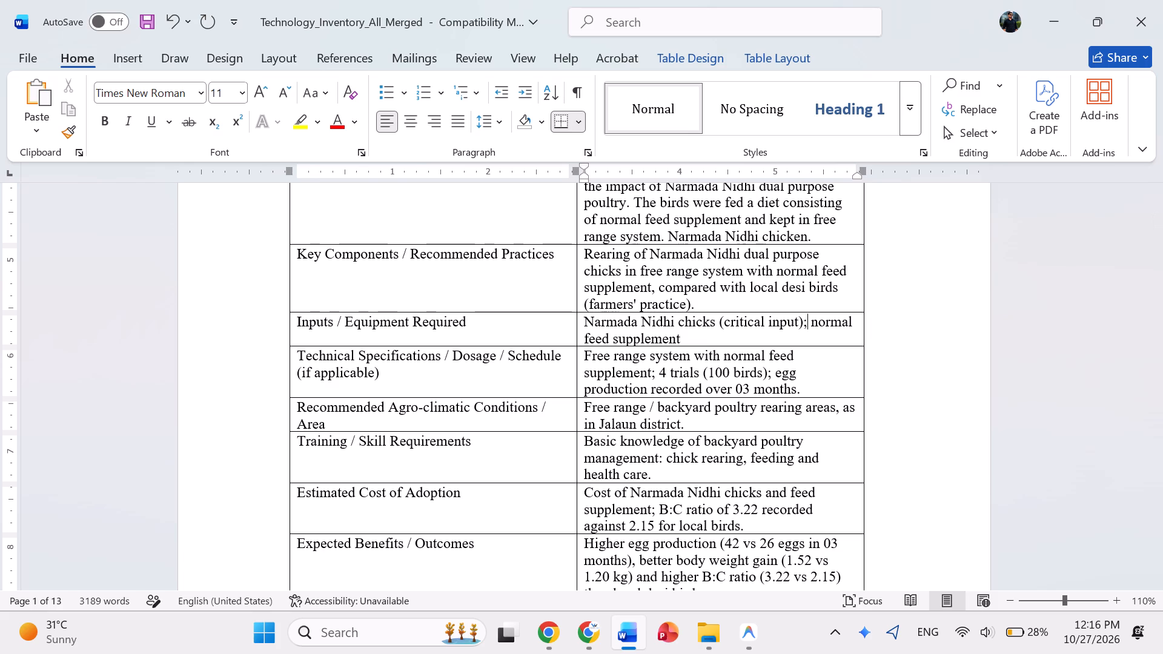
key(BackSpace)
key(BackSpace)
key(BackSpace)
key(BackSpace)
key(BackSpace)
key(BackSpace)
key(BackSpace)
key(BackSpace)
key(BackSpace)
key(BackSpace)
key(BackSpace)
key(BackSpace)
key(BackSpace)
key(BackSpace)
key(BackSpace)
key(BackSpace)
key(BackSpace)
key(BackSpace)
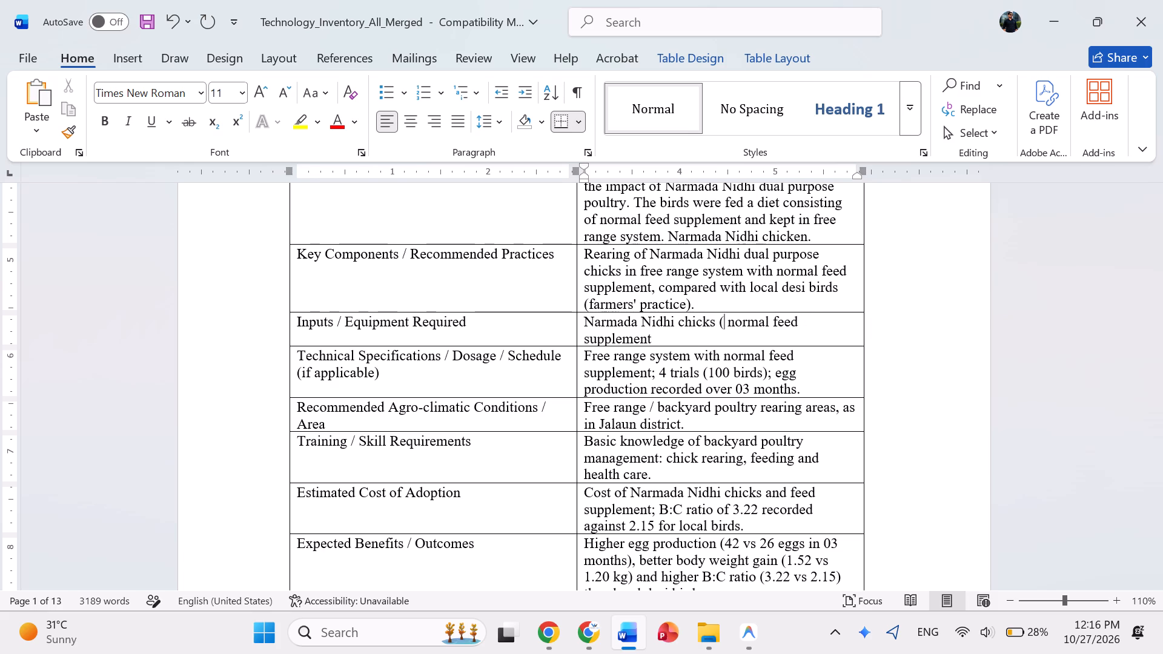
key(Delete)
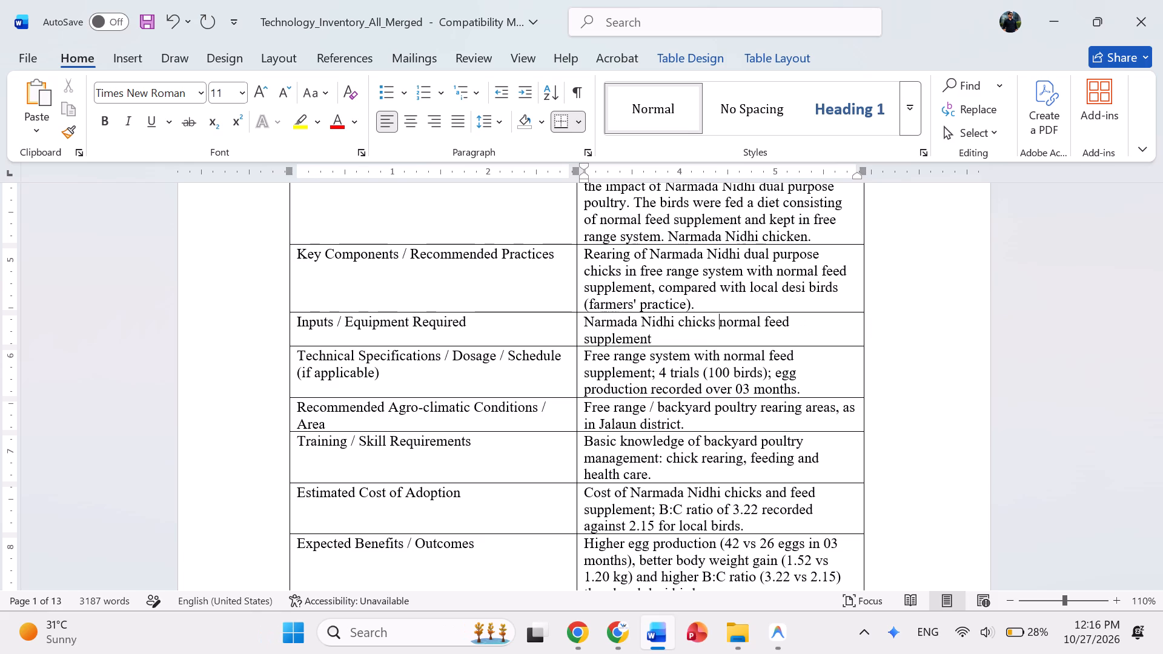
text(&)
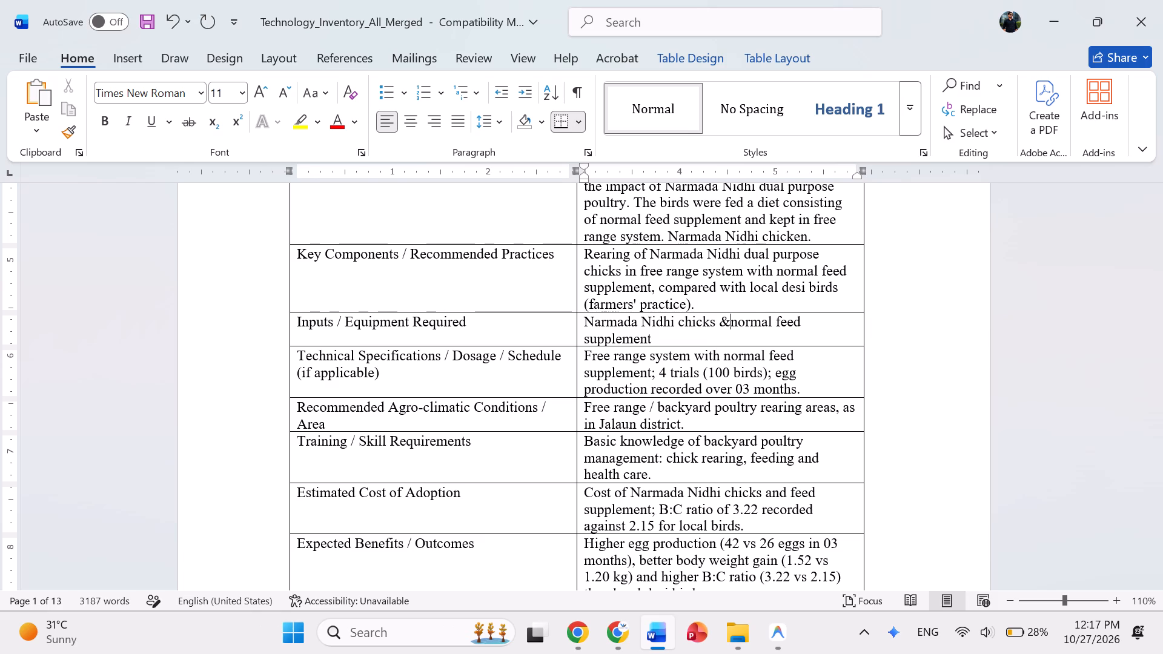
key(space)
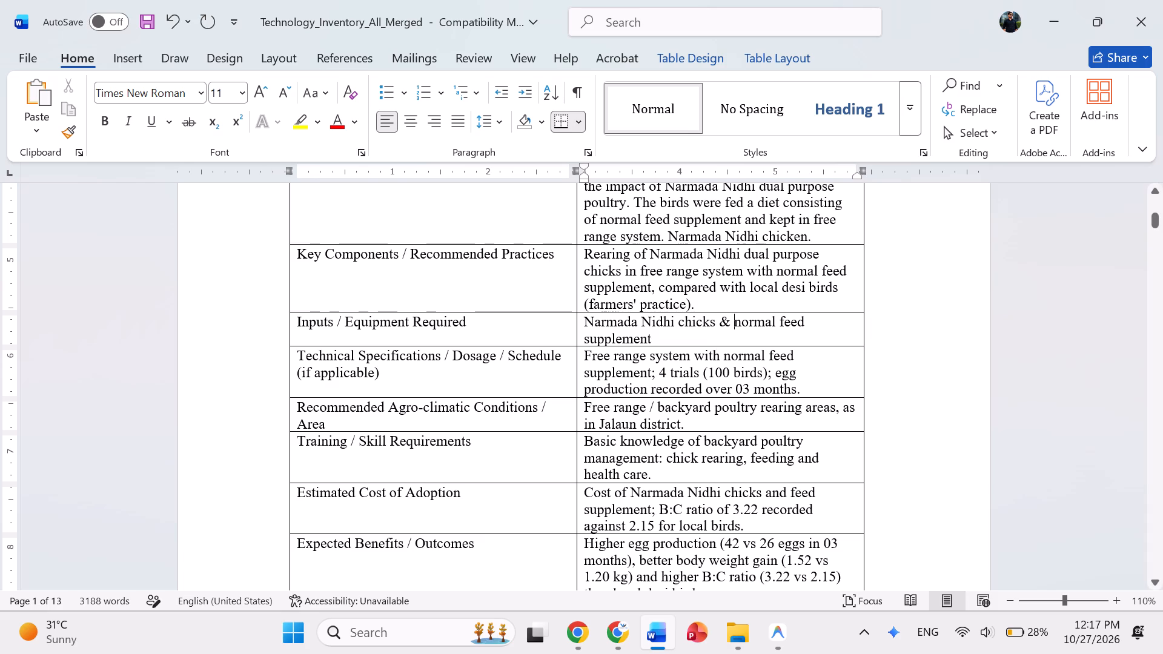
In the Technical Specifications / Dosage / Schedule row, delete "4 trials" and the brackets around "100 birds".
drag(768, 373, 664, 378)
click(664, 378)
key(BackSpace)
key(Delete)
key(Delete)
key(Delete)
key(Delete)
key(Delete)
key(Delete)
key(Delete)
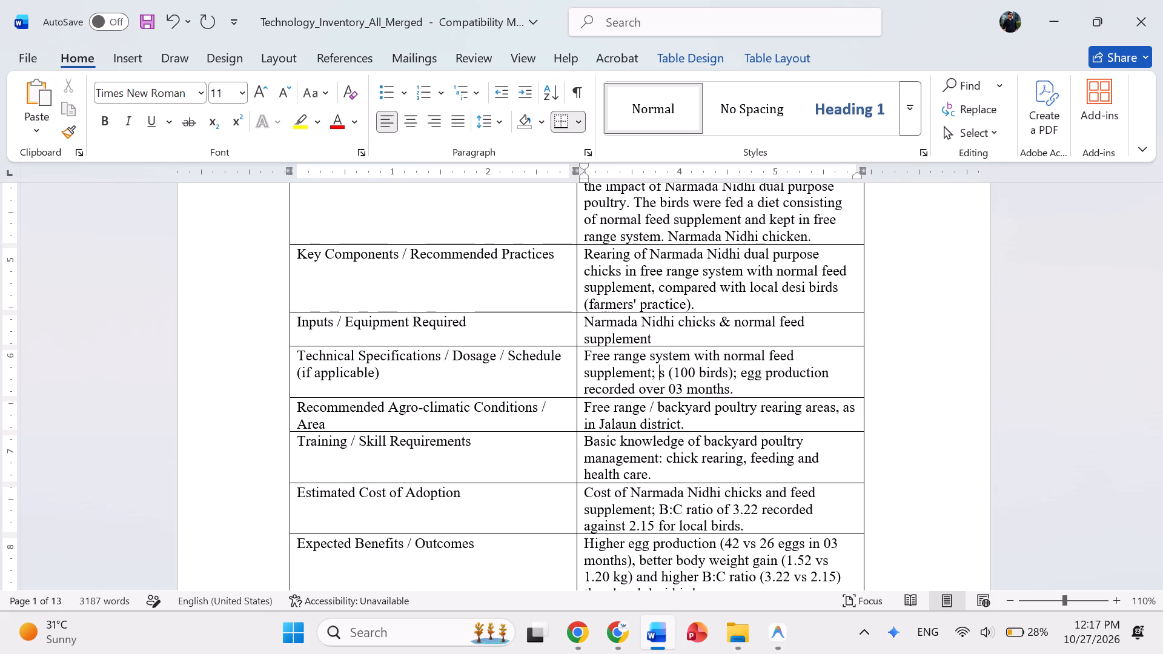
key(Delete)
key(Delete)
key(Right)
key(Right)
key(Right)
key(Right)
key(Right)
key(Right)
key(Right)
key(Right)
key(Right)
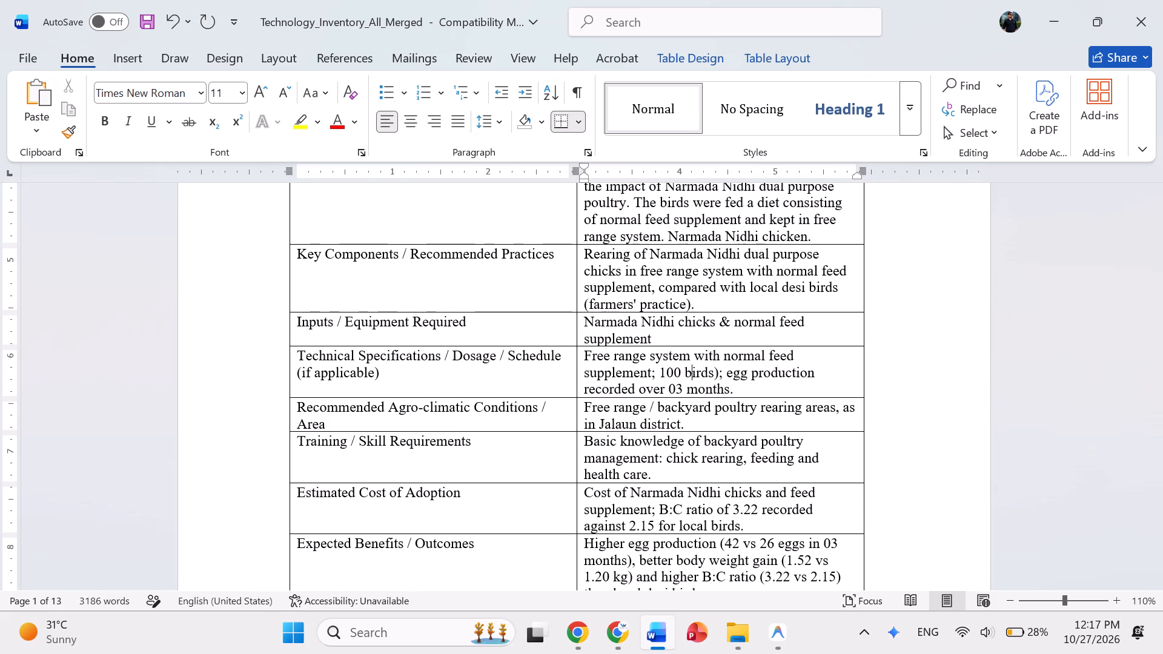
key(Right)
key(BackSpace)
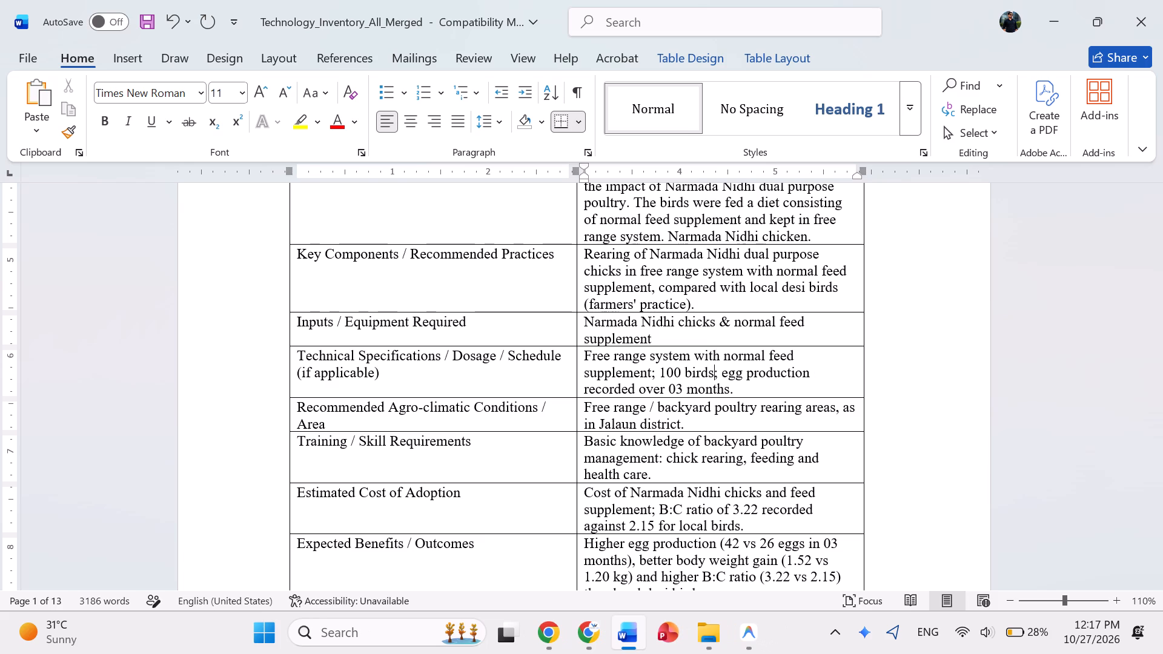
Delete "recorded over 03 months." after "egg production" in the Technical Specifications / Dosage / Schedule row.
key(Down)
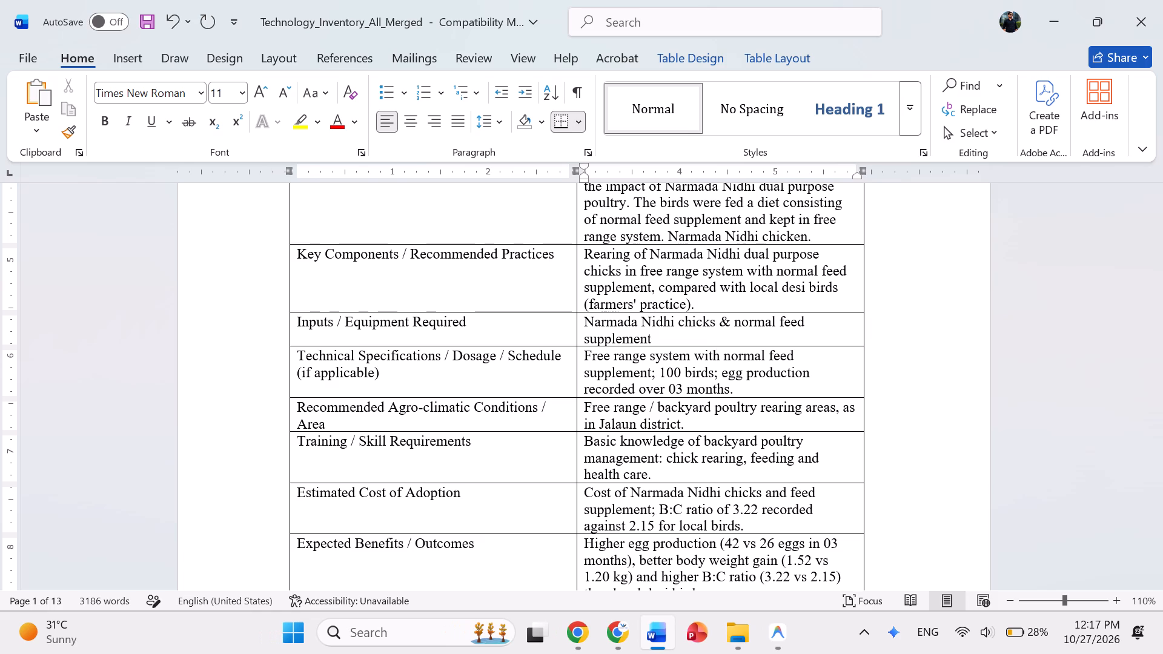
key(Right)
key(Right)
key(Right)
key(Right)
key(BackSpace)
key(BackSpace)
key(BackSpace)
key(BackSpace)
key(BackSpace)
key(BackSpace)
key(BackSpace)
key(BackSpace)
key(BackSpace)
key(BackSpace)
key(BackSpace)
key(BackSpace)
key(BackSpace)
key(BackSpace)
key(BackSpace)
key(BackSpace)
key(BackSpace)
key(BackSpace)
key(BackSpace)
key(BackSpace)
key(BackSpace)
key(BackSpace)
key(BackSpace)
key(BackSpace)
key(BackSpace)
key(BackSpace)
key(BackSpace)
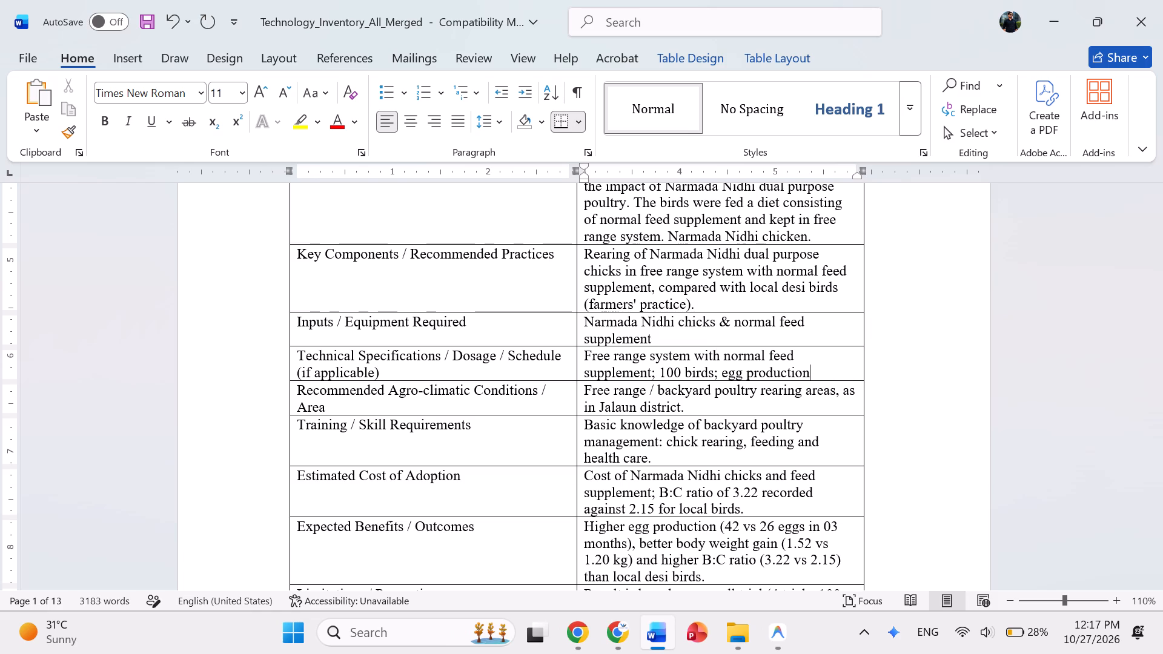
Insert the word "Annual" before "egg production" in the Technical Specifications / Dosage / Schedule row.
key(ctrl+Left)
key(ctrl+Left)
text(Annual)
key(space)
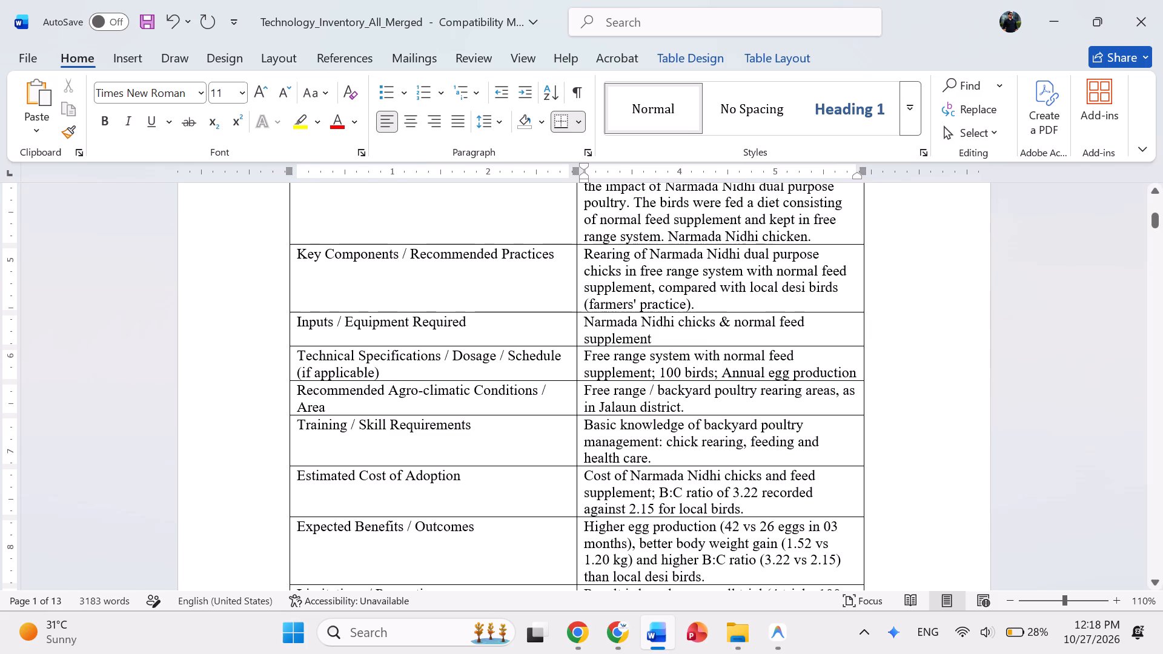
Delete "against 2.15 for local birds." from the end of the Estimated Cost of Adoption entry.
scroll(688, 424, down, 1)
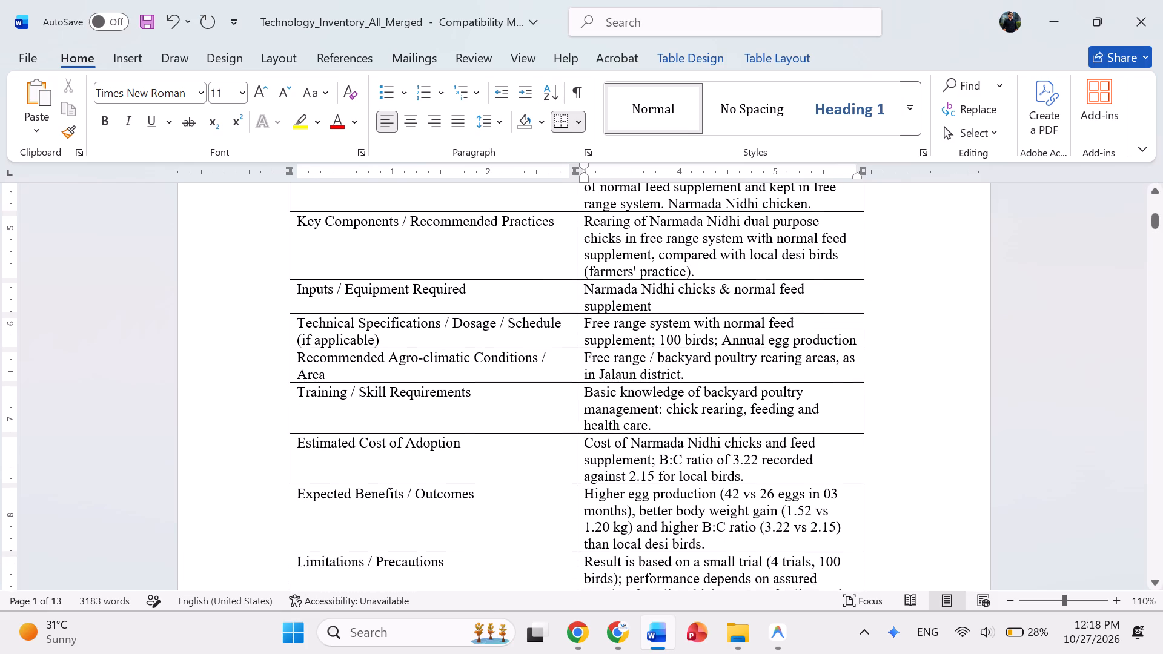
scroll(688, 424, down, 2)
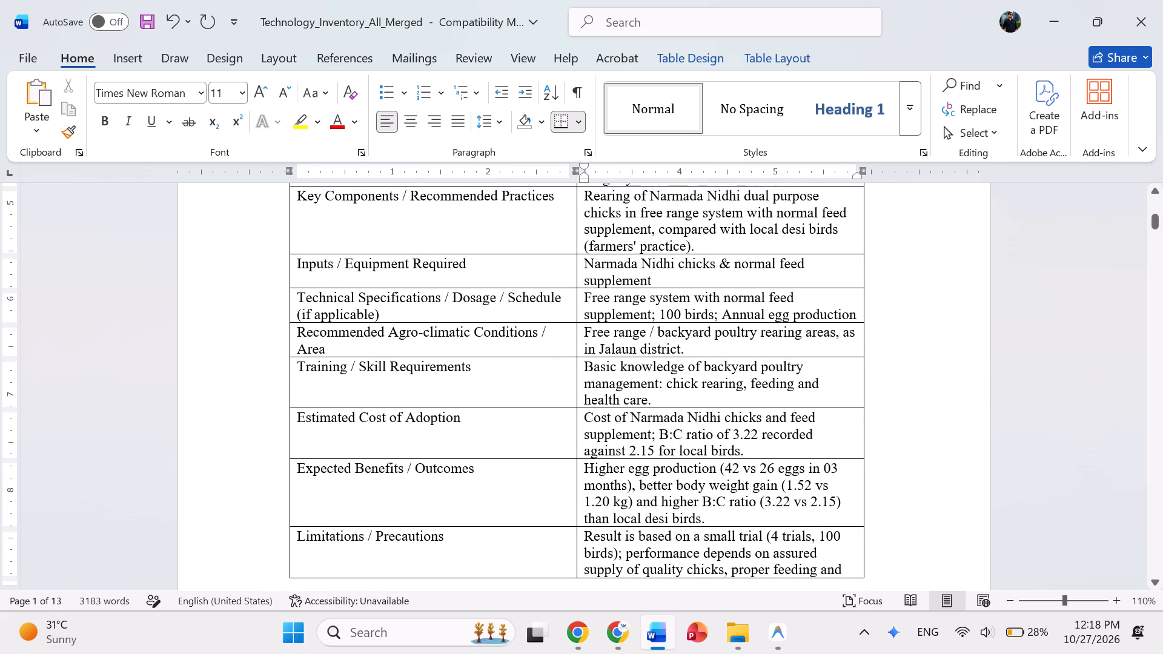
scroll(688, 424, down, 4)
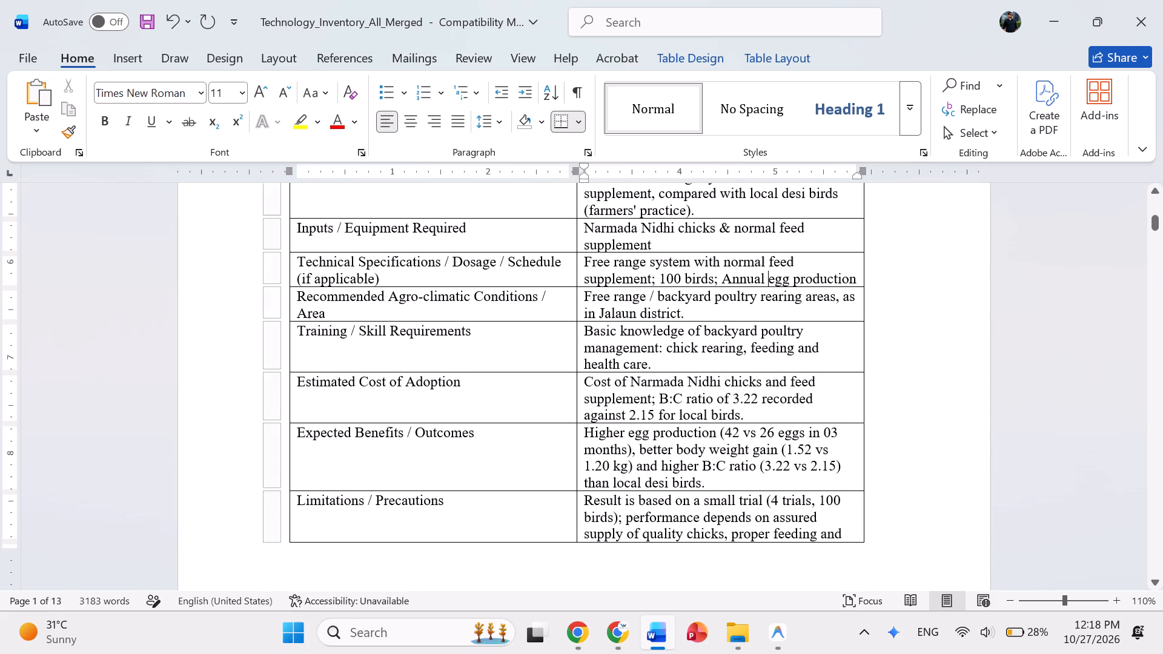
scroll(688, 424, down, 3)
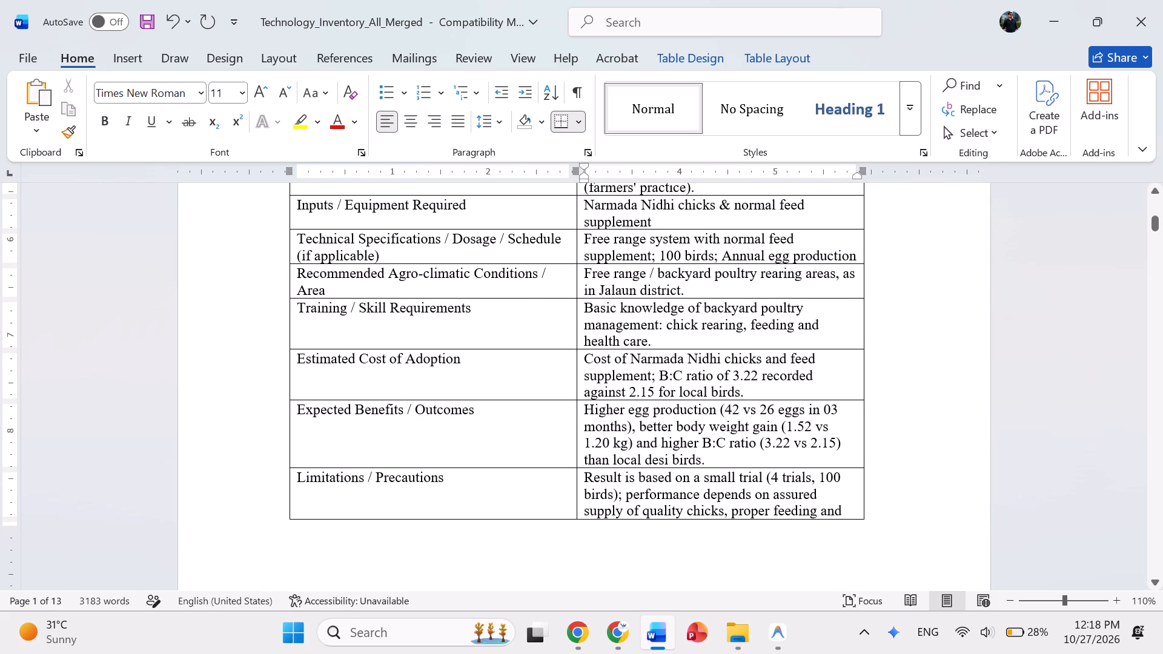
scroll(688, 424, down, 4)
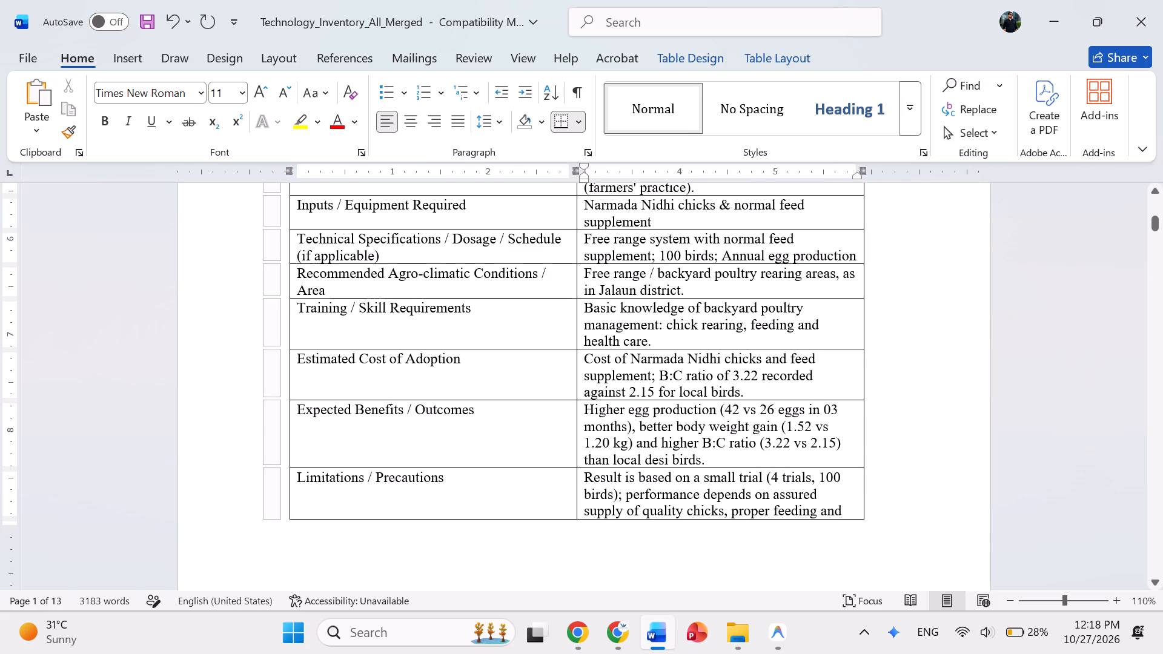
click(746, 395)
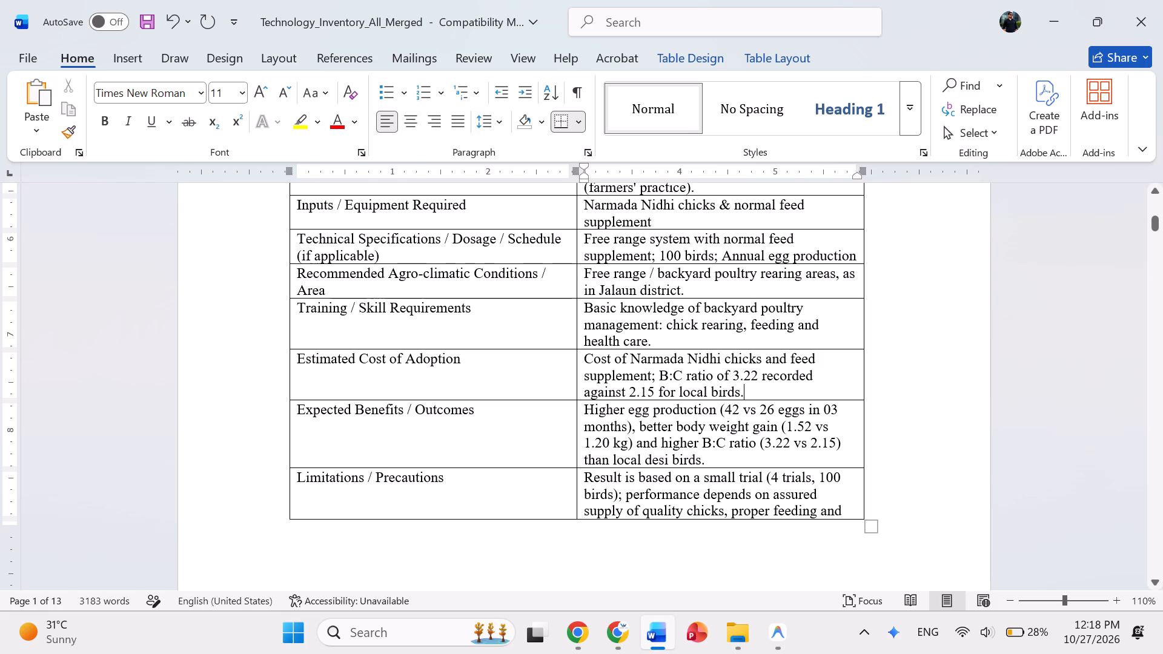
drag(752, 390, 652, 390)
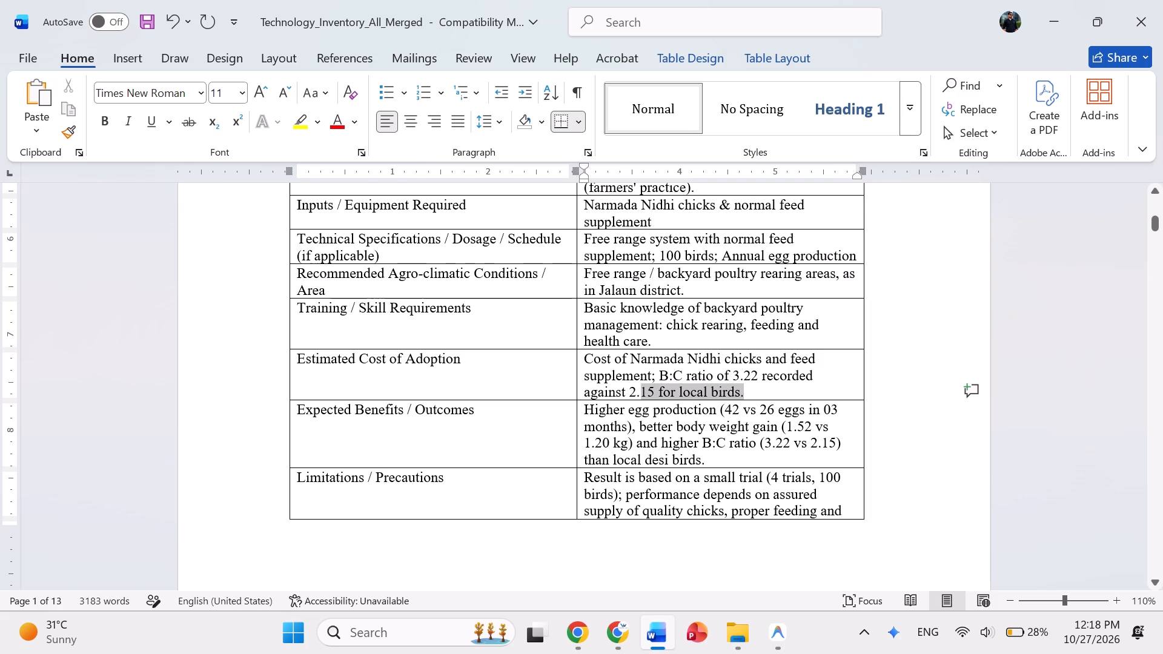
drag(652, 390, 598, 397)
key(BackSpace)
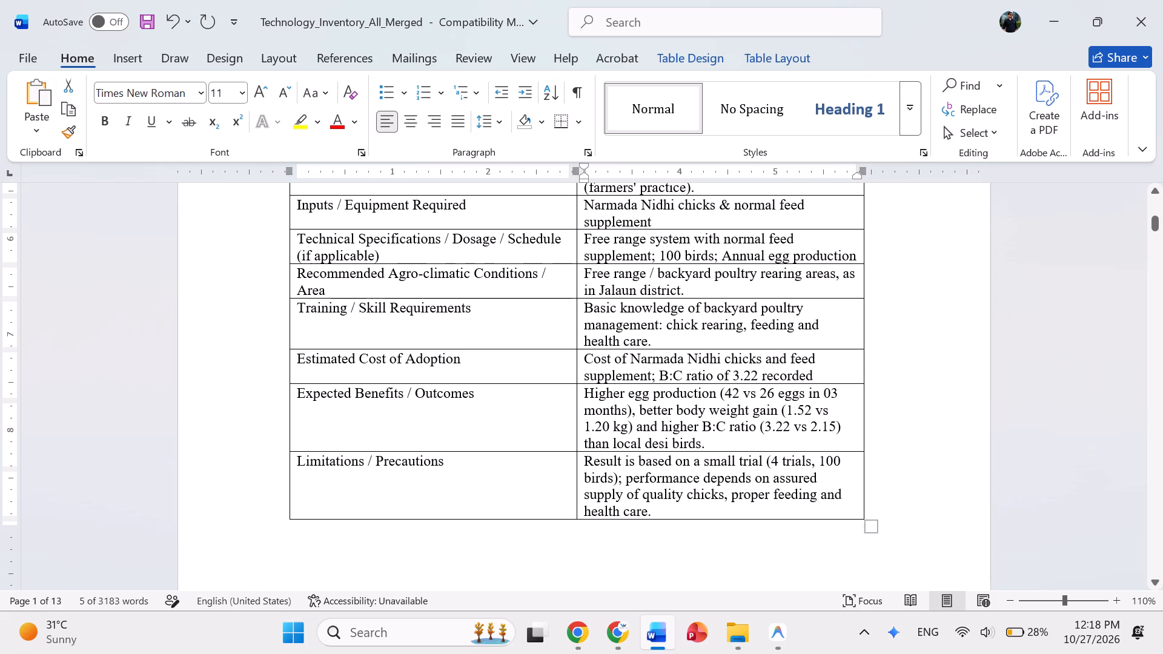
Delete "against 2.15 for local birds." from the end of the Estimated Cost of Adoption entry.
key(BackSpace)
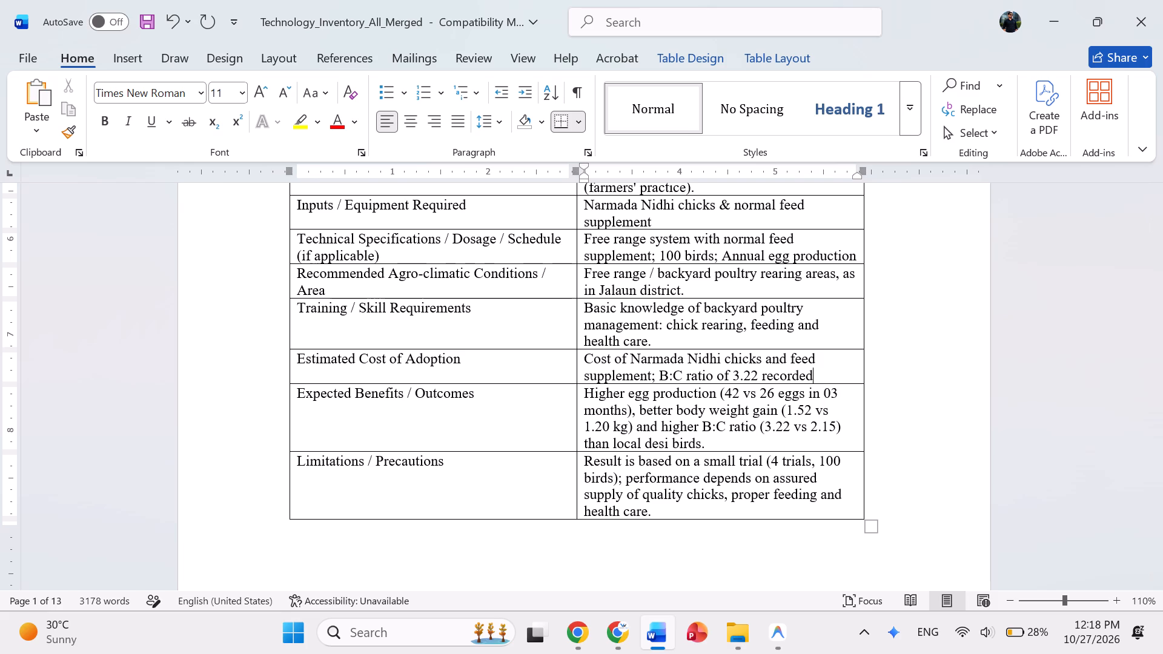
Replace the bracketed text "42 vs 26 eggs in 03 months" with "168 annual" in the Expected Benefits / Outcomes row.
click(629, 408)
key(BackSpace)
key(BackSpace)
key(BackSpace)
key(BackSpace)
key(BackSpace)
key(BackSpace)
key(BackSpace)
key(BackSpace)
key(BackSpace)
key(BackSpace)
key(BackSpace)
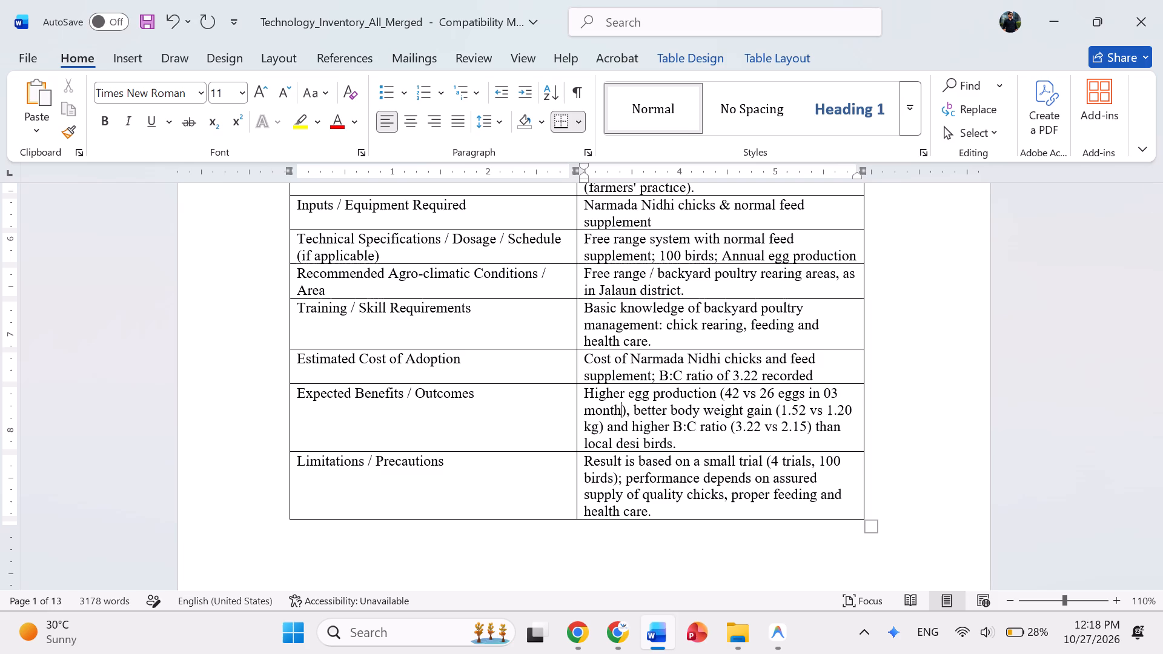
key(BackSpace)
key(BackSpace)
key(BackSpace)
key(BackSpace)
key(BackSpace)
key(BackSpace)
key(BackSpace)
key(BackSpace)
key(BackSpace)
key(BackSpace)
key(BackSpace)
key(BackSpace)
key(BackSpace)
key(BackSpace)
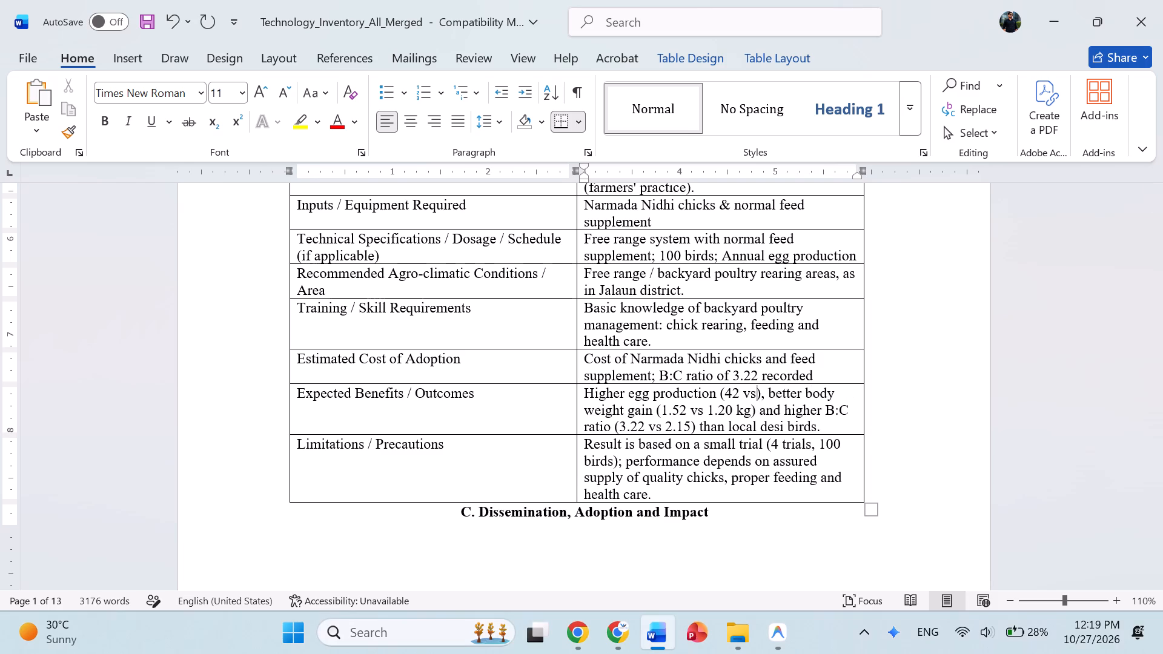
key(BackSpace)
key(BackSpace)
key(BackSpace)
key(BackSpace)
key(BackSpace)
text(168 annual)
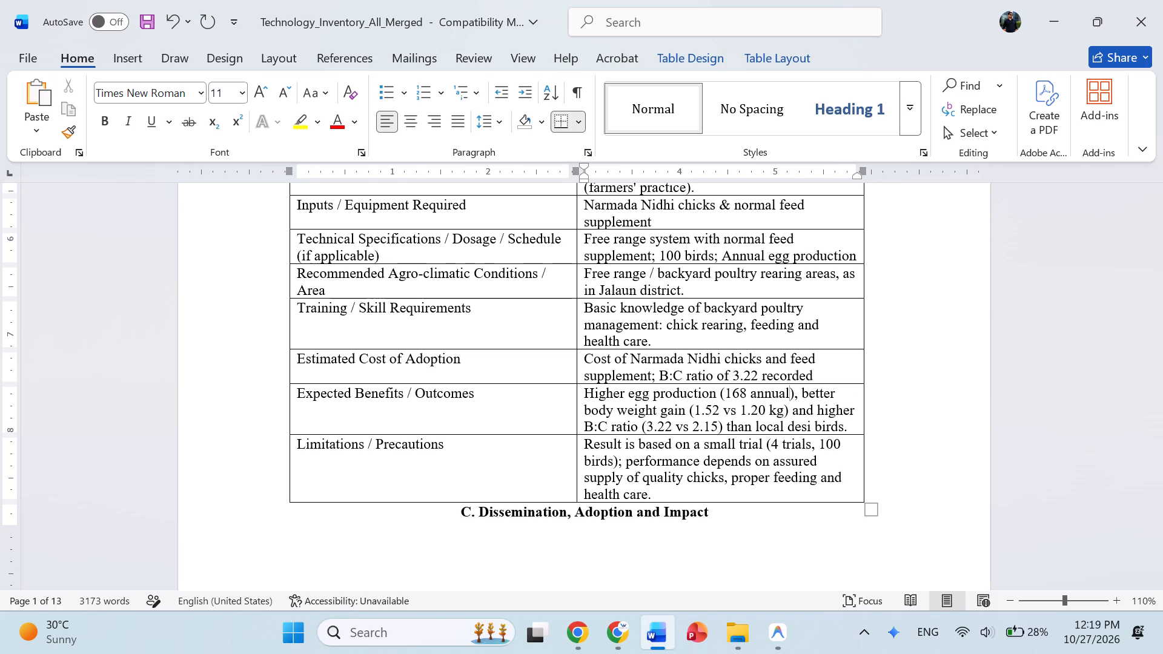
Insert the word "eggs" before "annual" in the Expected Benefits / Outcomes row.
key(Left)
key(Left)
key(Left)
key(Left)
key(Left)
key(Left)
text(eggs)
key(space)
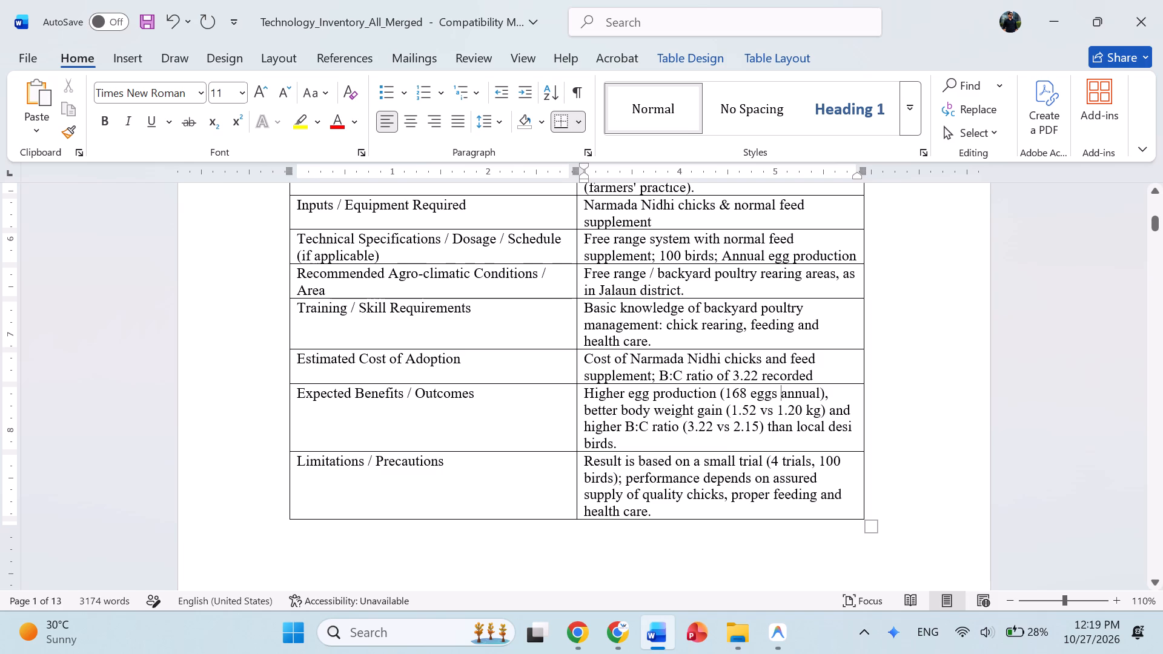
Delete the body weight gain and B:C ratio text after the bracketed egg figure in the Expected Benefits / Outcomes row.
click(623, 444)
key(Down)
key(Up)
key(shift+Up)
key(shift+Up)
key(shift+Up)
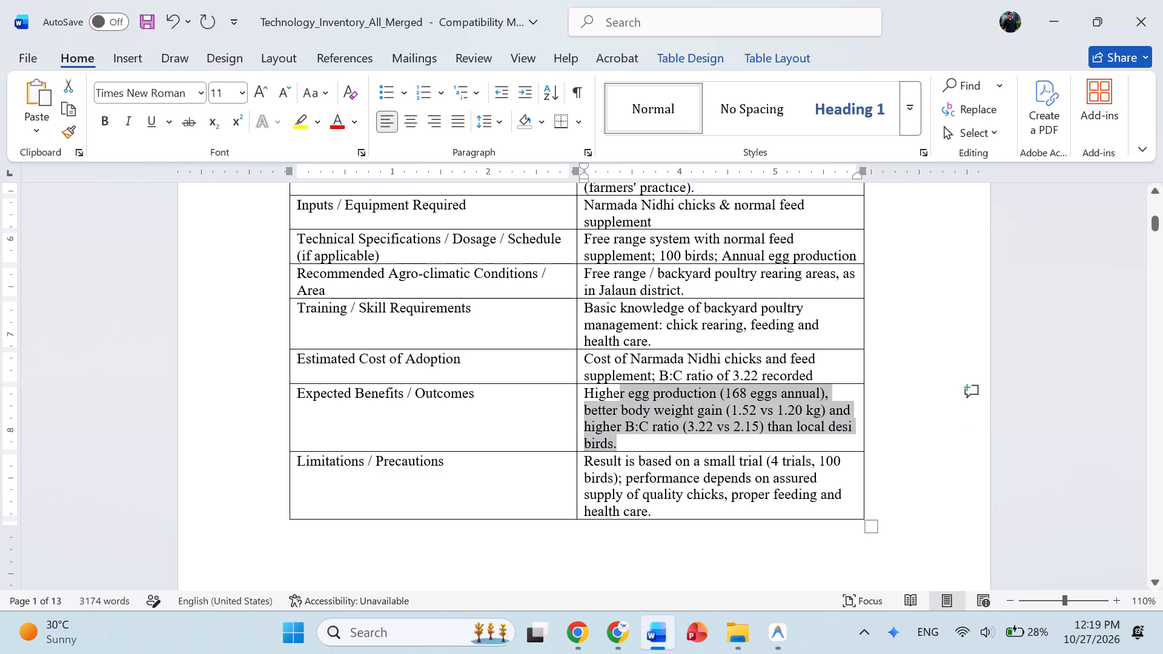
key(shift+Down)
key(shift+Left)
key(shift+Left)
key(shift+Left)
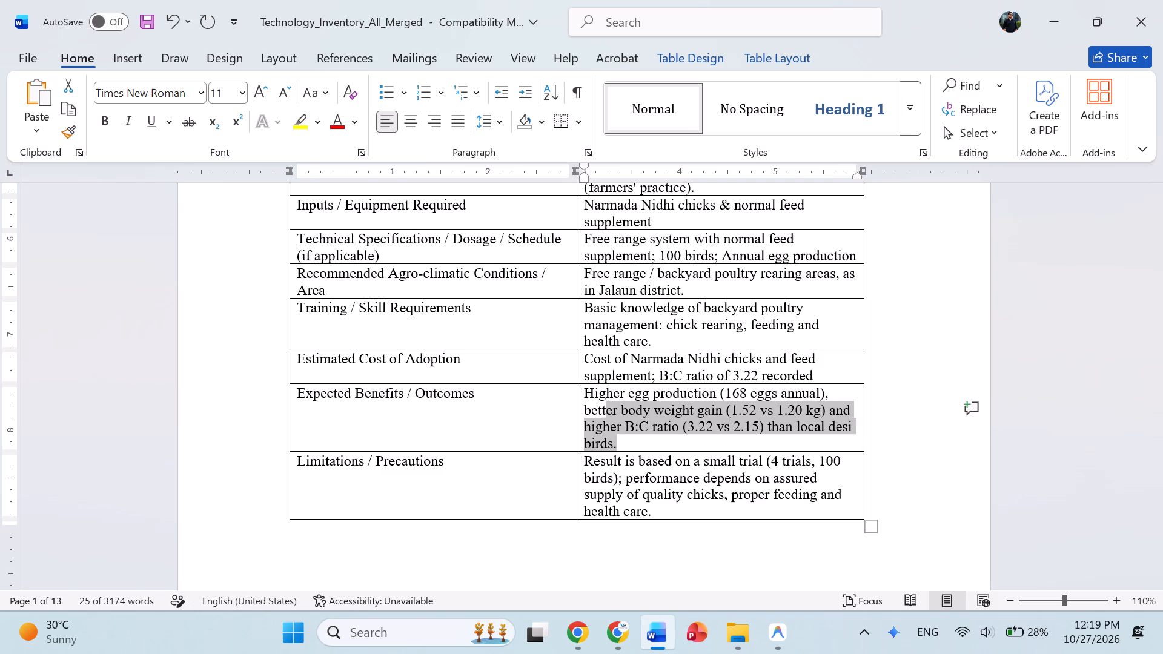
key(shift+Left)
key(shift+Left)
key(shift+Left)
key(shift+Left)
key(shift+Left)
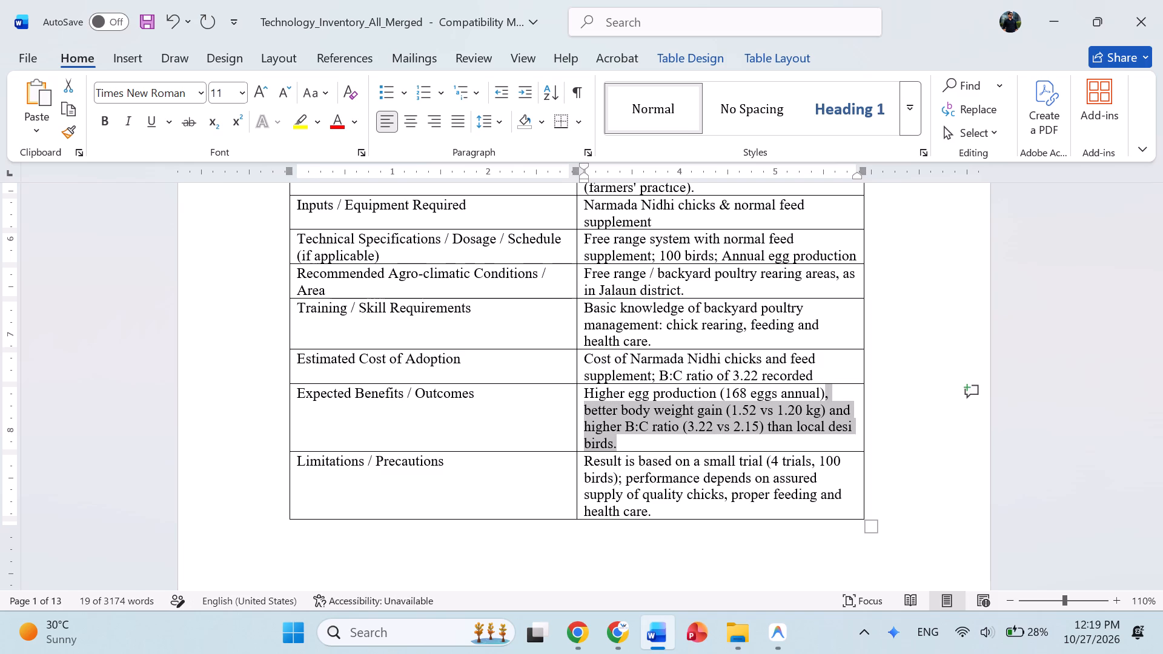
key(BackSpace)
key(backslash)
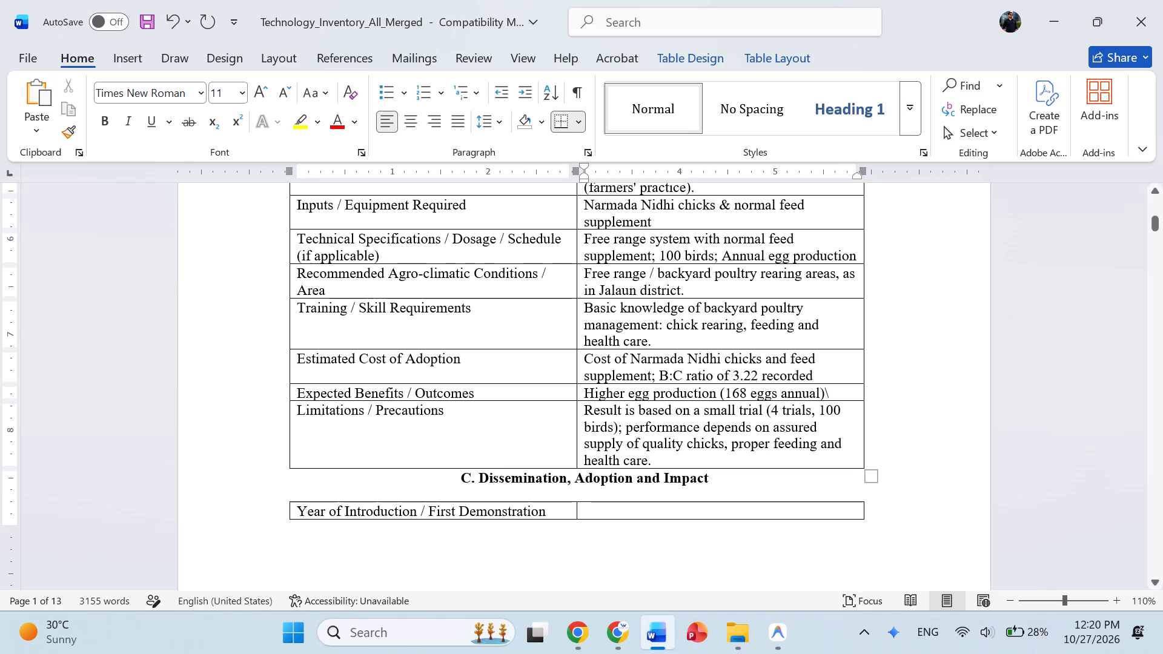
Delete "4 trials," from the brackets in the Limitations / Precautions row, keeping "100 birds".
click(770, 412)
key(Delete)
key(Delete)
key(Delete)
key(Delete)
key(Delete)
key(Delete)
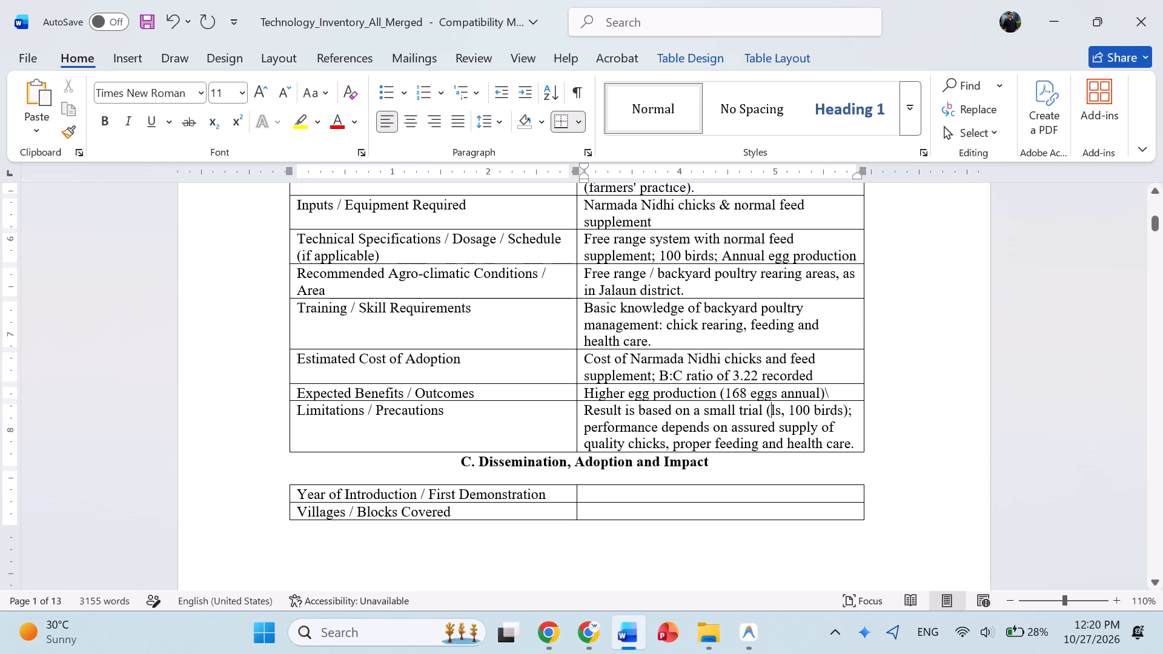
key(Delete)
key(Delete)
key(Delete)
key(Delete)
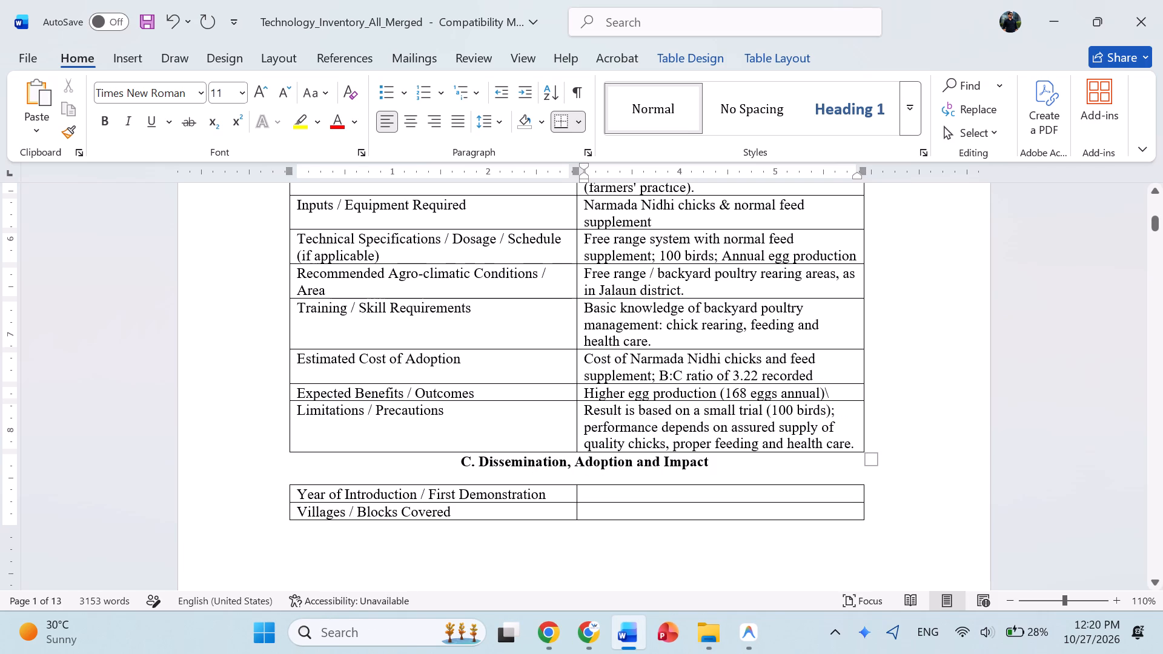
Insert a page break before the heading "C. Dissemination, Adoption and Impact".
scroll(770, 412, down, 1)
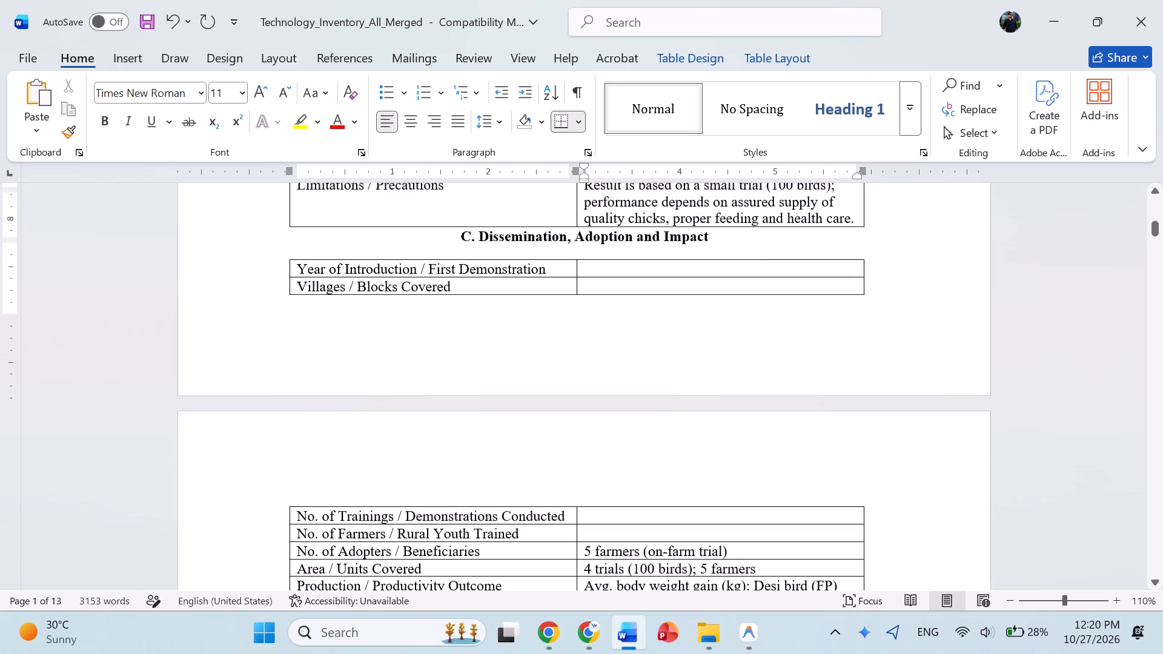
scroll(770, 412, down, 2)
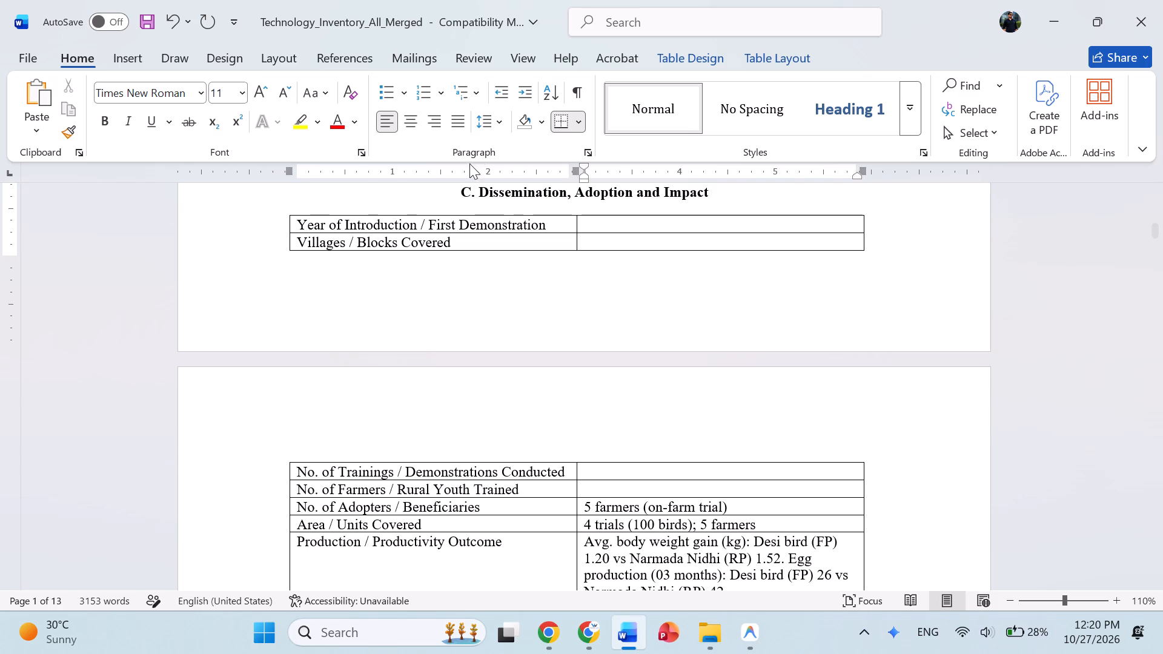
click(459, 193)
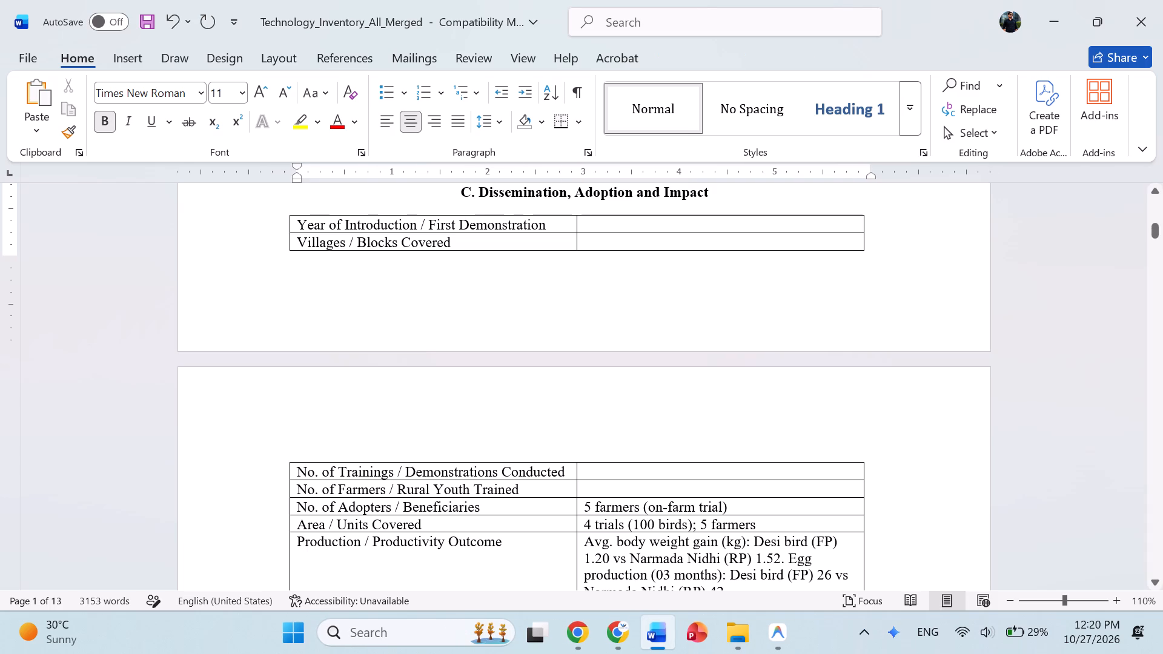
key(ctrl+Return)
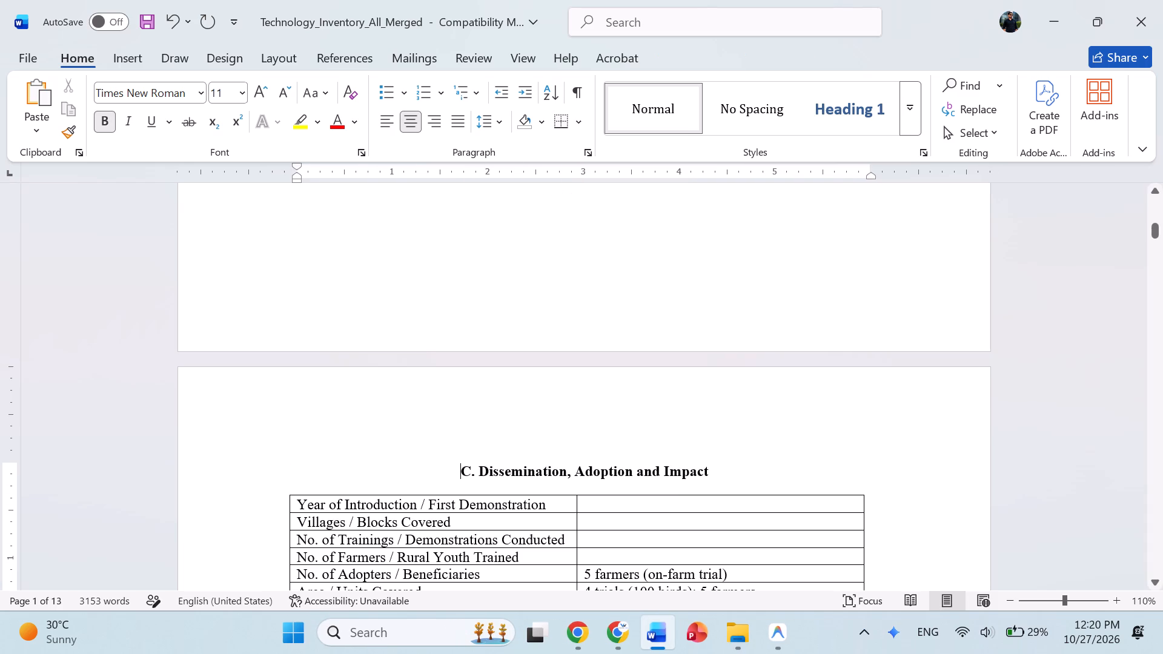
Enter 2024 in the Year of Introduction / First Demonstration row of section C.
scroll(531, 476, down, 1)
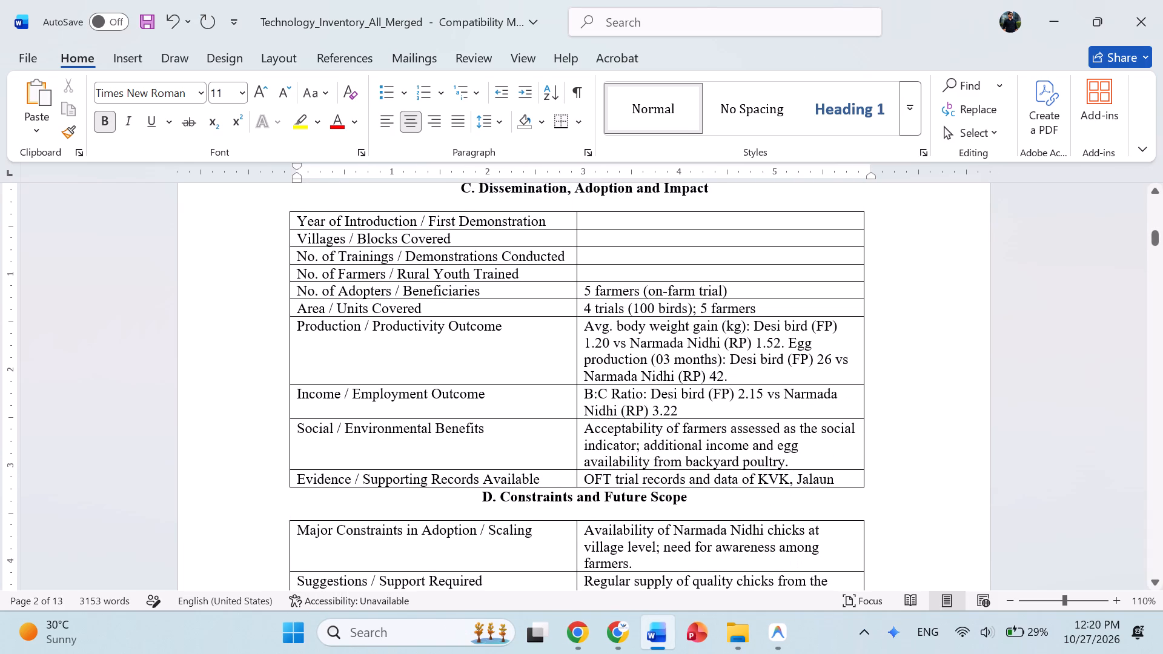
scroll(531, 476, down, 1)
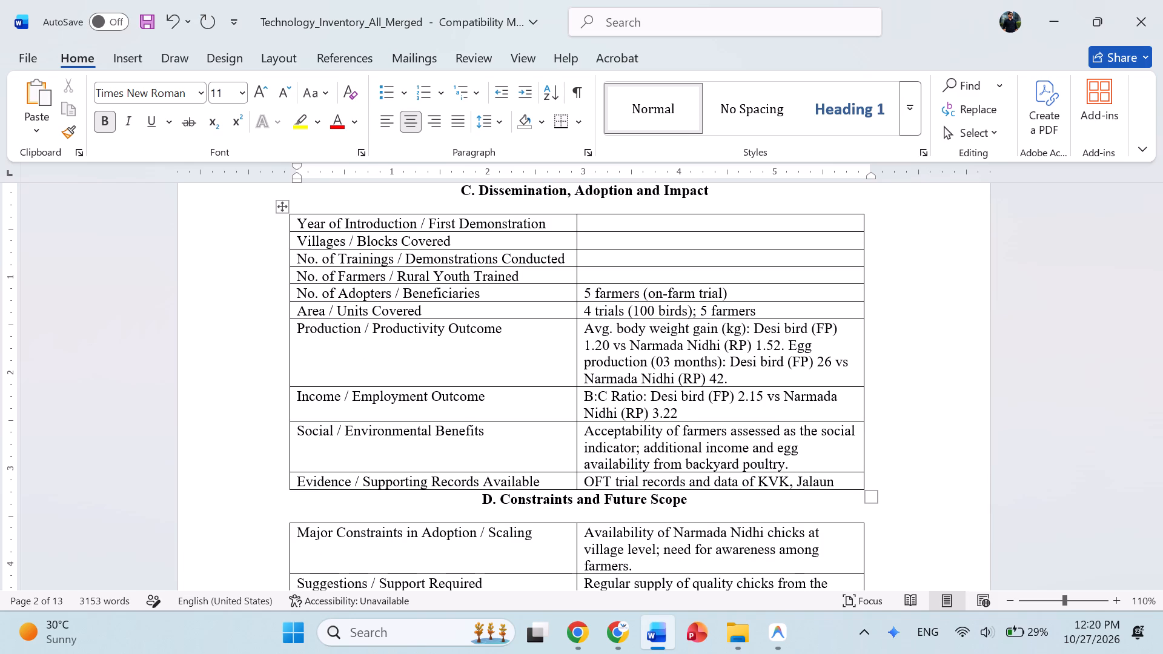
click(661, 228)
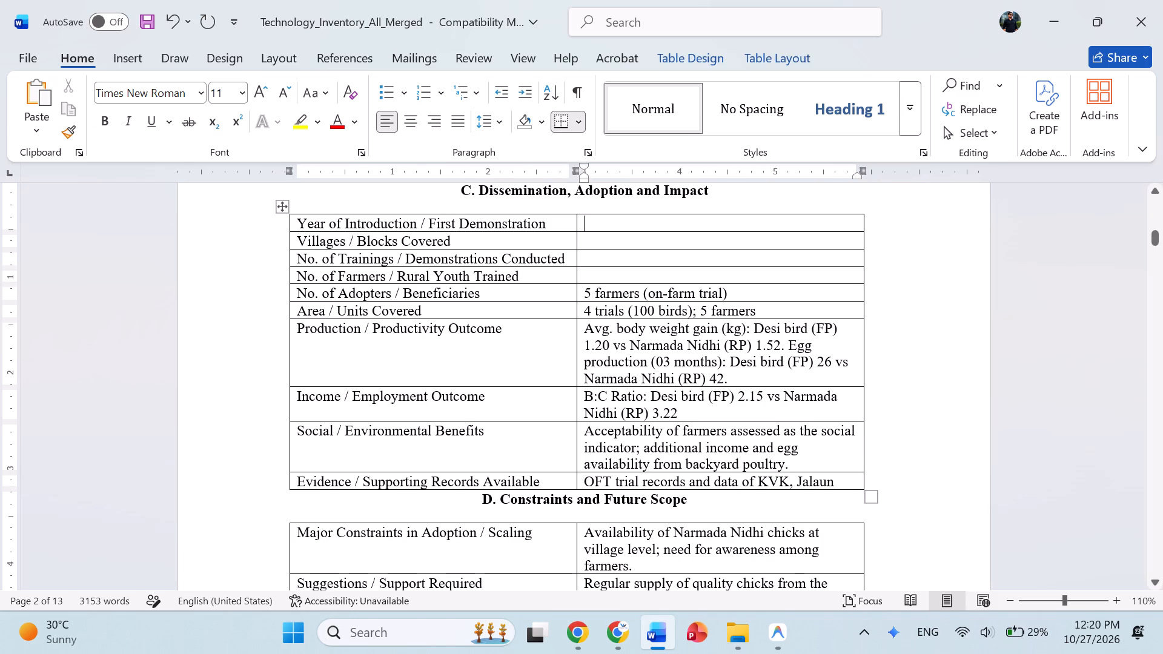
text(2024)
Enter "4 Villages of 1 block" in the Villages / Blocks Covered row of section C.
key(Down)
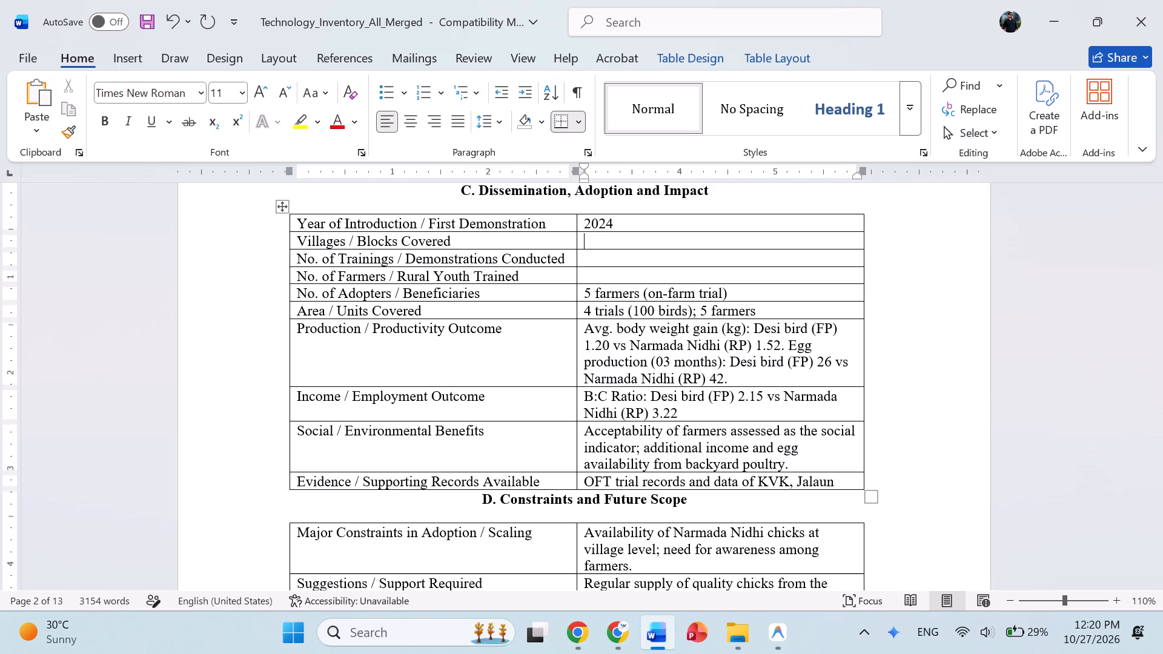
text(4)
key(space)
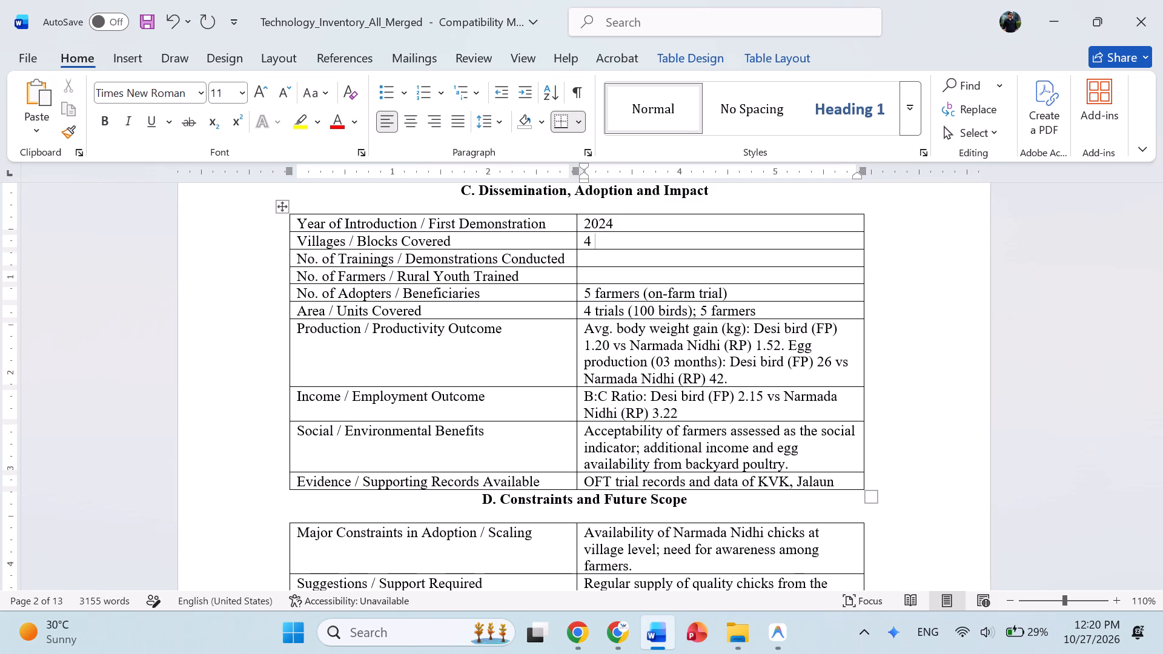
text(Villages)
key(Down)
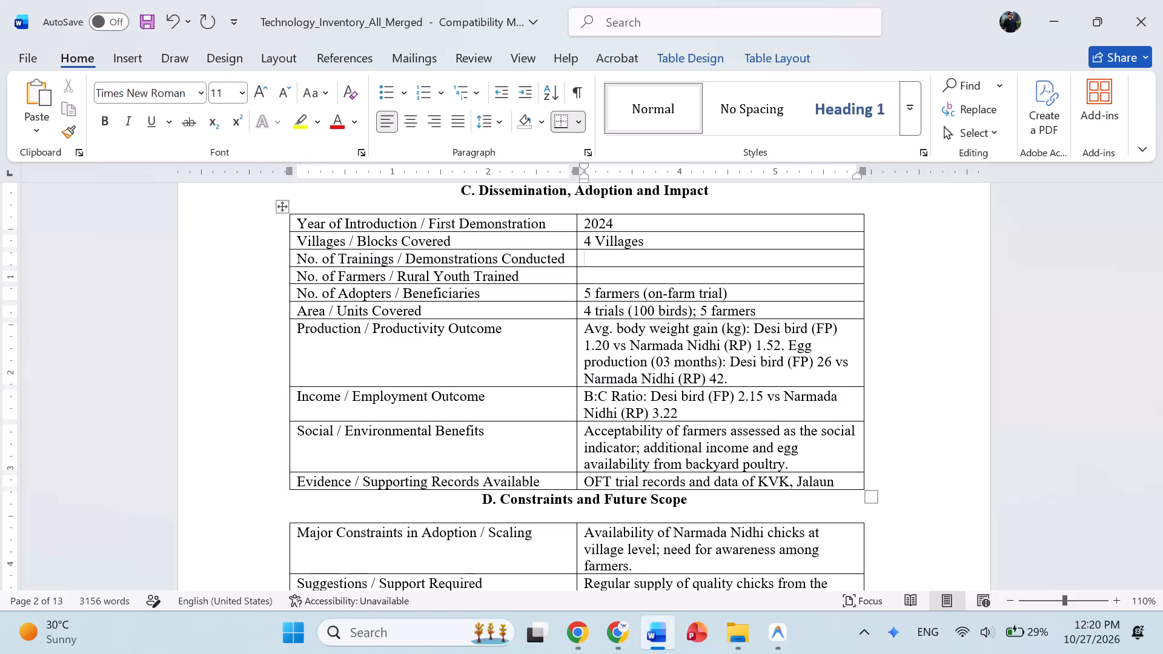
key(Up)
key(comma)
key(BackSpace)
key(space)
text(of 1 block)
key(Down)
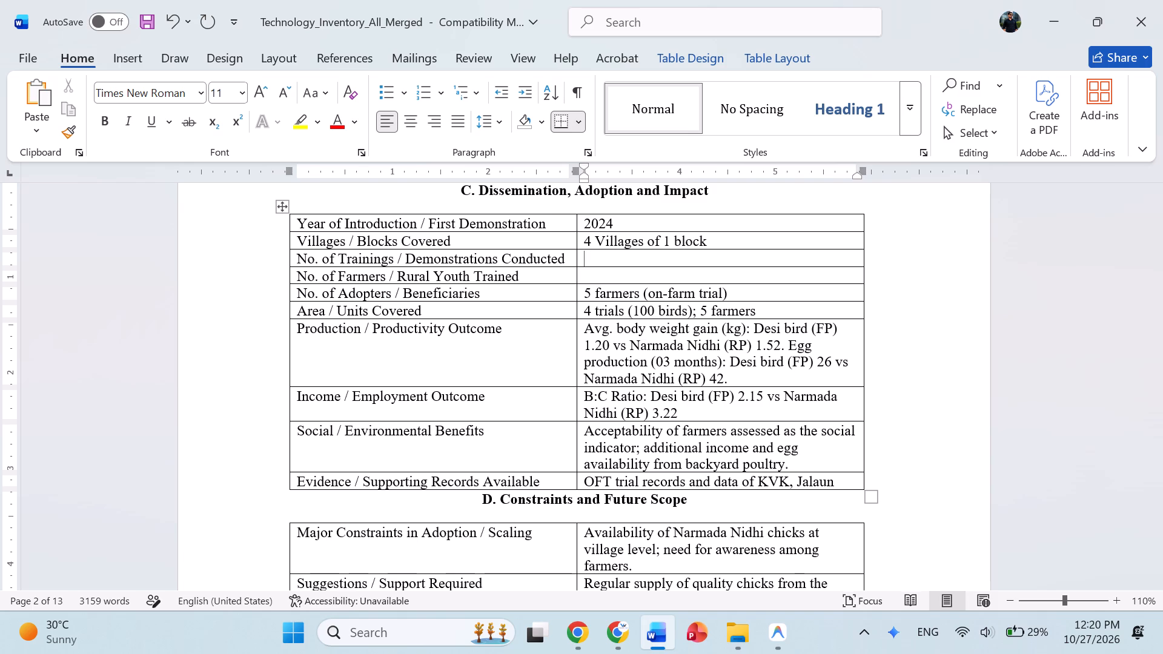
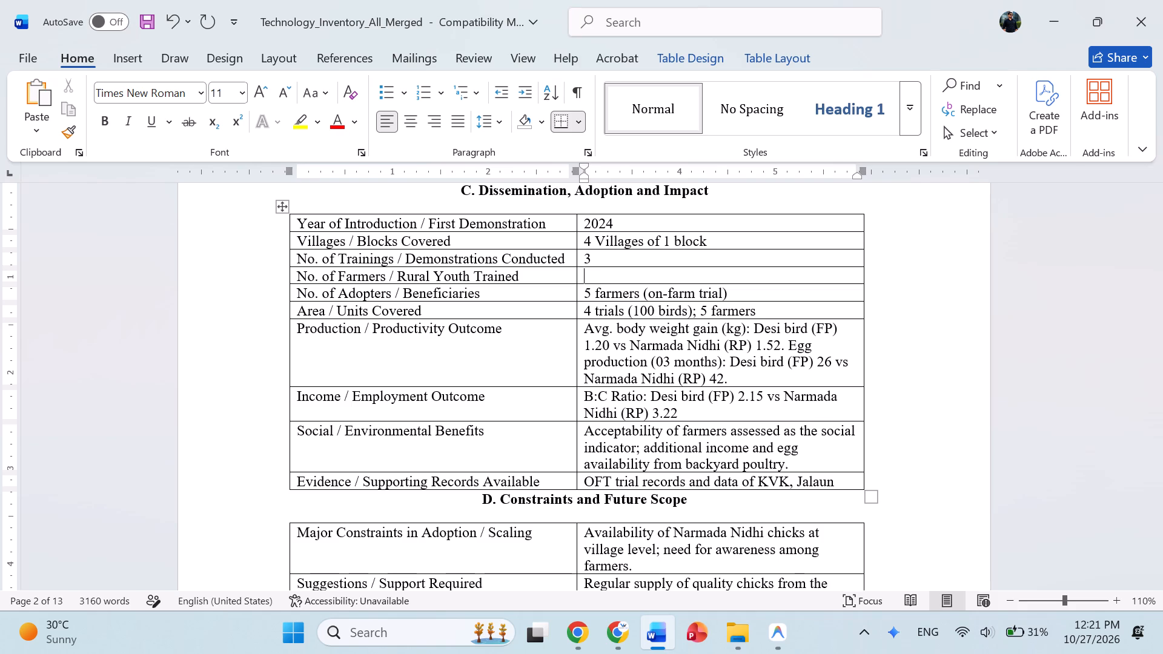
Enter 25 in the No. of Farmers / Rural Youth Trained row of section C.
text(25)
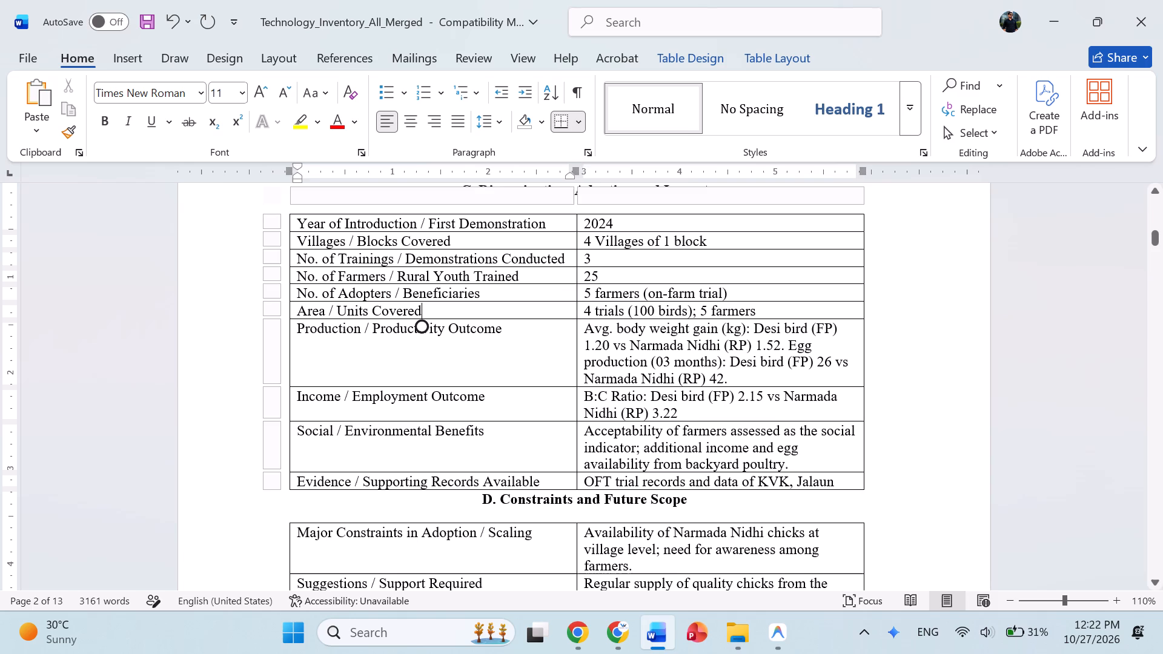
Change the No. of Adopters / Beneficiaries entry to "4 farmers", removing the bracketed "(on-farm trial)".
click(593, 291)
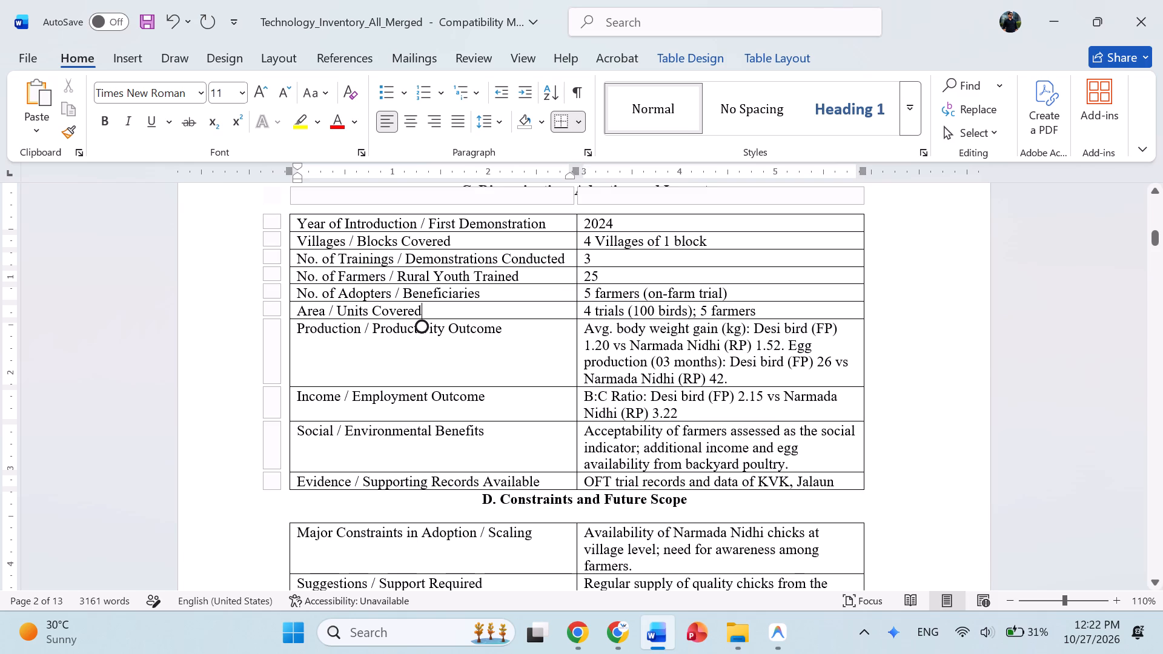
key(BackSpace)
key(BackSpace)
text(4)
key(space)
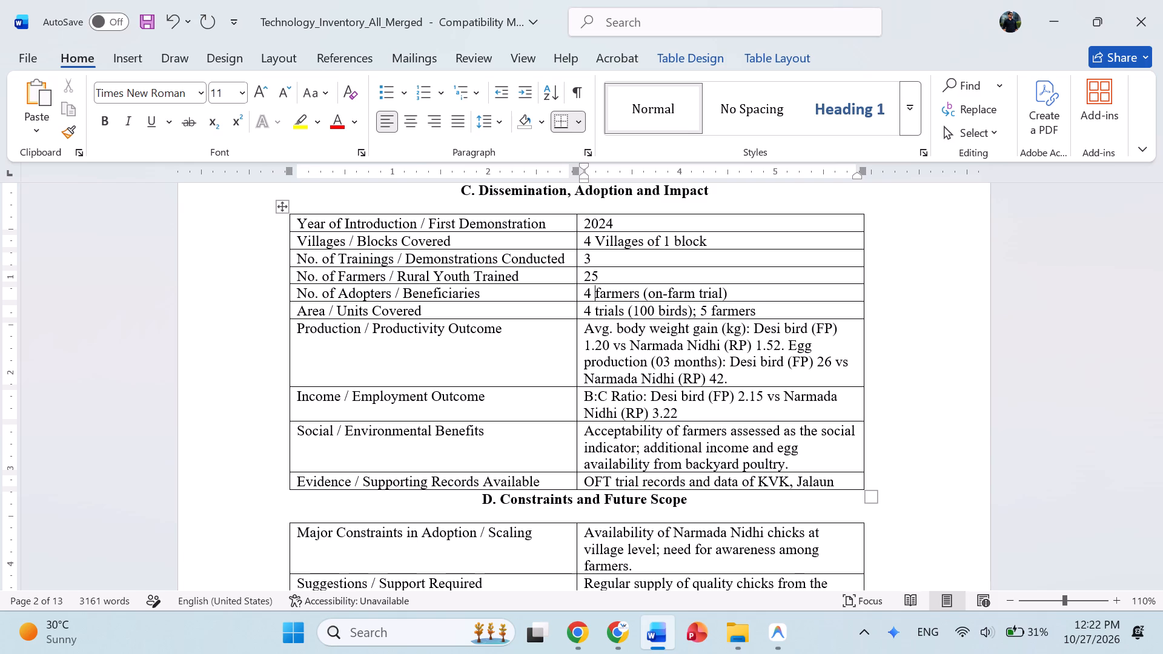
key(ctrl+Right)
key(ctrl+Right)
key(Left)
key(ctrl+shift+Right)
key(ctrl+shift+Right)
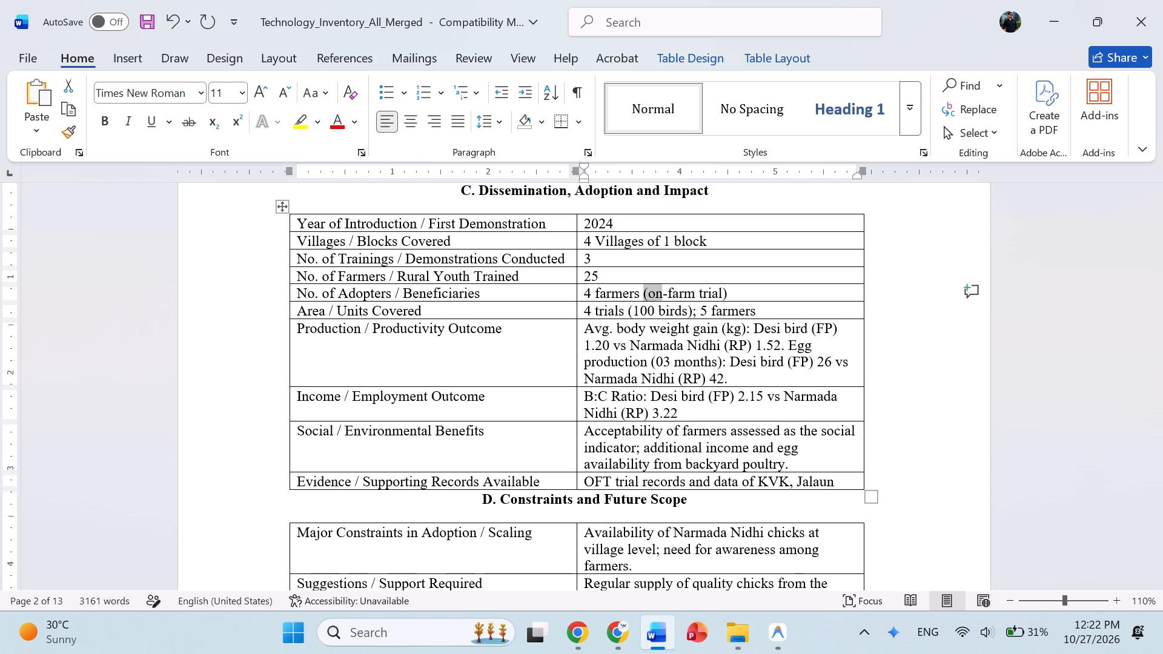
key(ctrl+shift+Right)
key(ctrl+shift+Right)
key(ctrl+shift+Right)
key(shift+Right)
key(BackSpace)
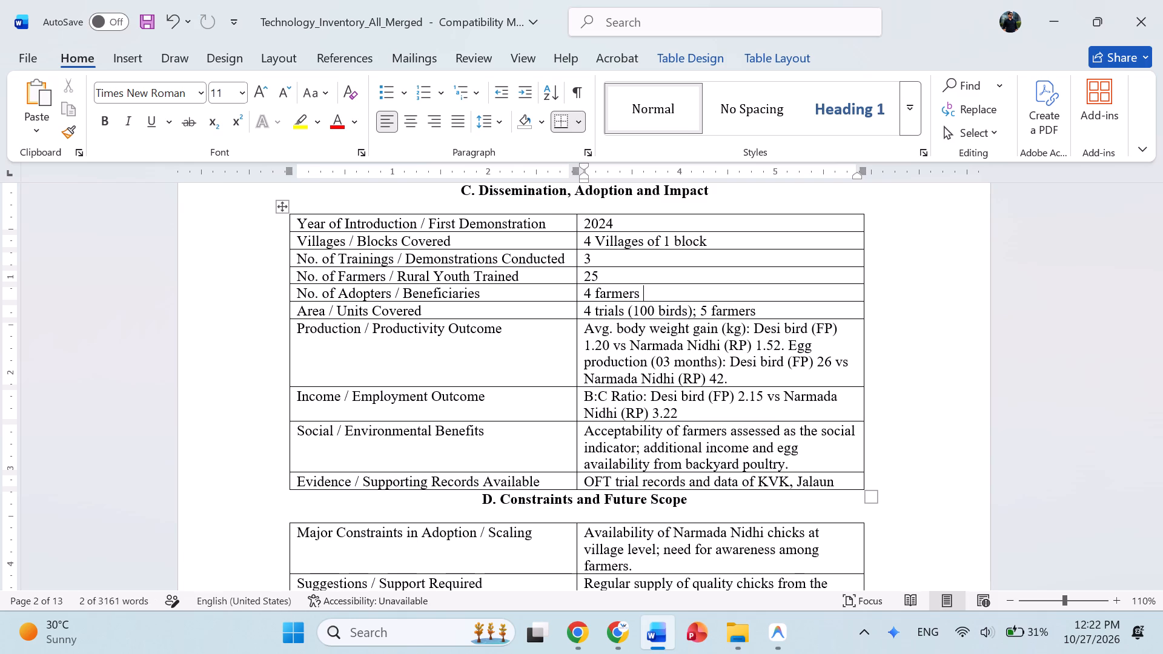
Delete "Desi bird (FP) 1.20 vs" from the average body weight gain in the Production / Productivity Outcome row.
key(Down)
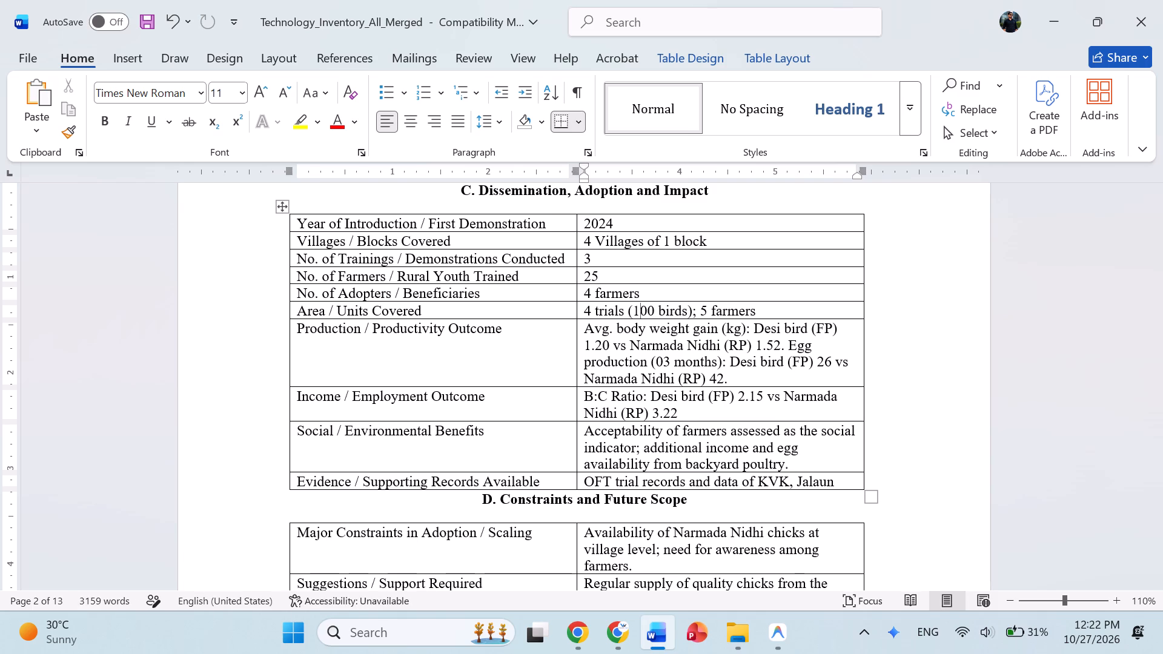
key(Down)
key(Down)
key(ctrl+Left)
key(ctrl+shift+Left)
key(ctrl+shift+Left)
key(ctrl+shift+Left)
key(ctrl+shift+Left)
key(ctrl+shift+Left)
key(ctrl+shift+Left)
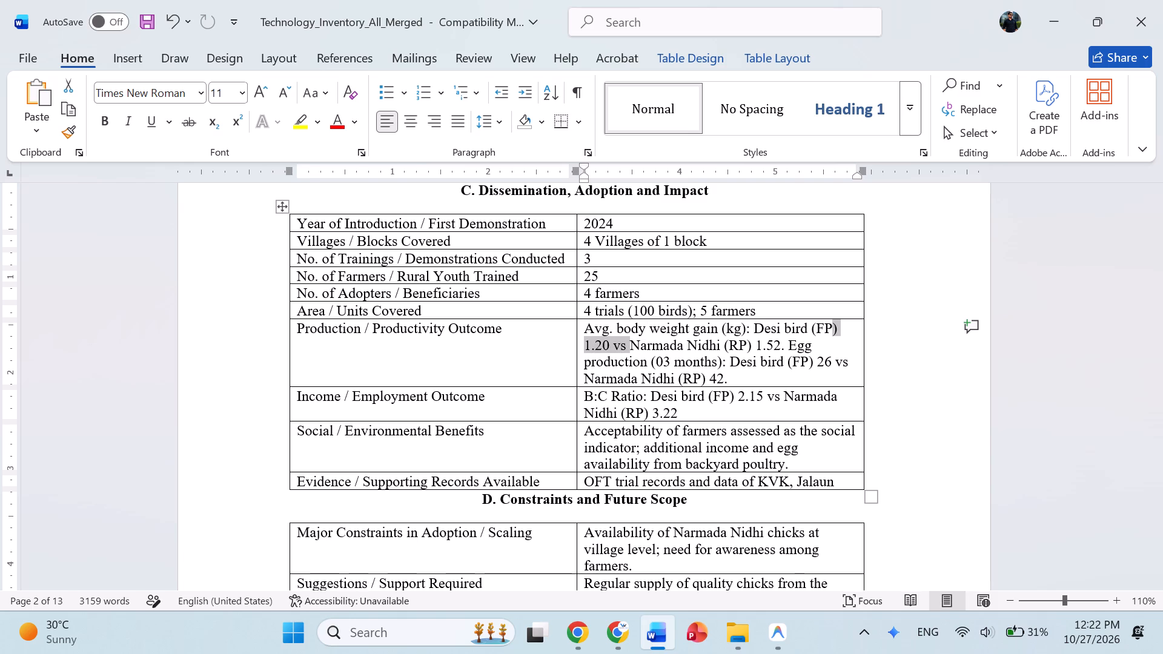
key(ctrl+shift+Left)
key(ctrl+shift+Left)
key(ctrl+shift+Left)
key(ctrl+shift+Left)
key(ctrl+shift+Right)
key(BackSpace)
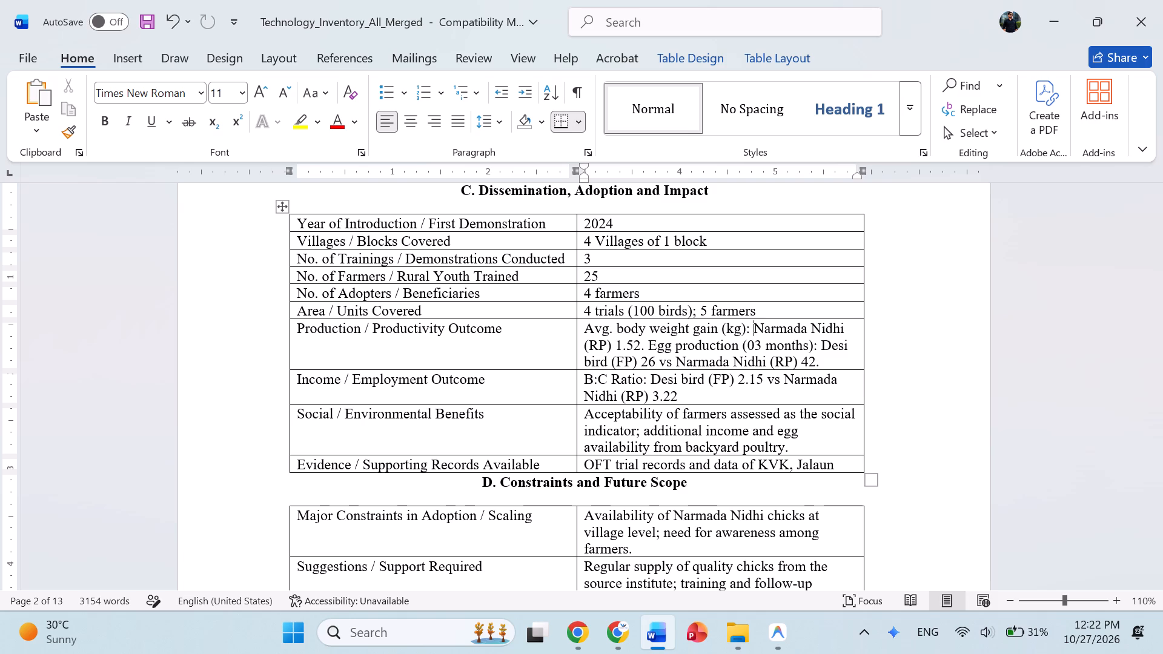
Delete "(RP)" before 1.52 in the average body weight gain text.
key(Down)
key(ctrl+Left)
key(ctrl+Left)
key(ctrl+Left)
key(ctrl+Left)
key(ctrl+Left)
key(ctrl+Left)
key(ctrl+Left)
key(Left)
key(ctrl+shift+Left)
key(ctrl+shift+Left)
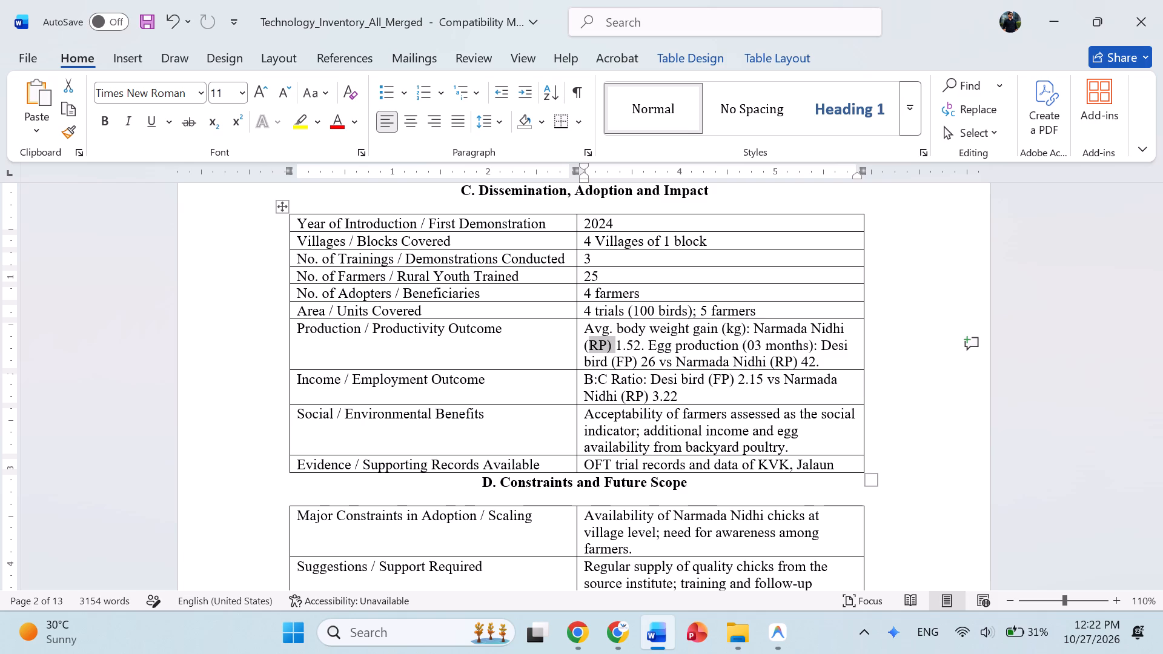
key(shift+Left)
key(BackSpace)
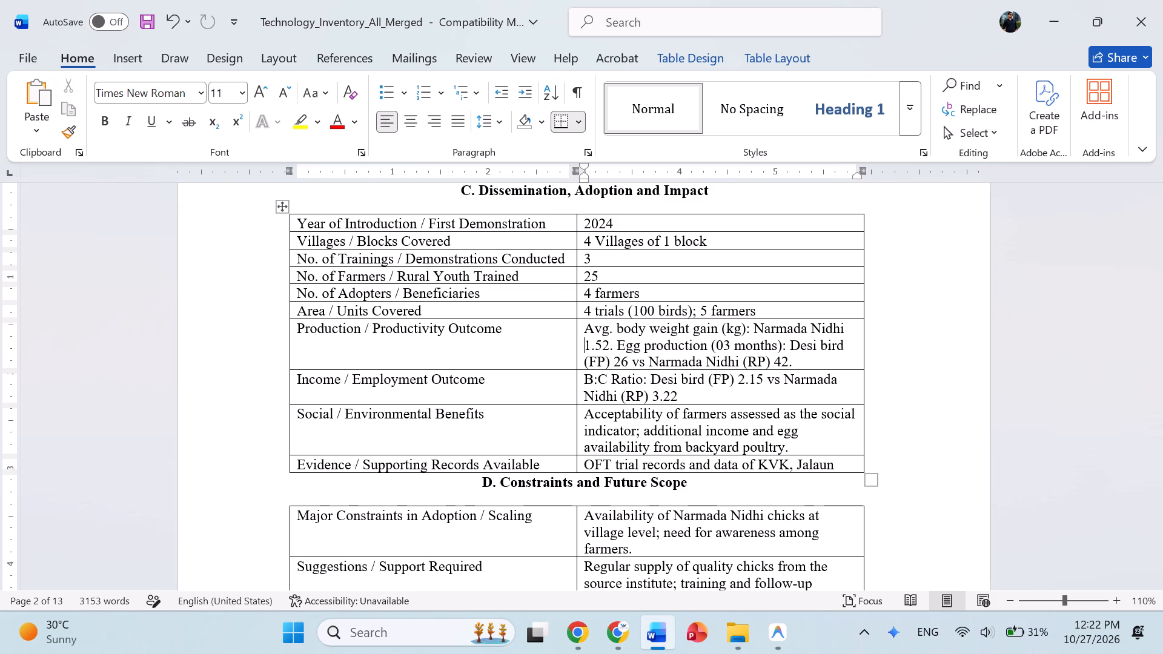
Delete "Narmada Nidhi" from the average body weight gain text, keeping only the value 1.52.
key(Right)
key(Right)
key(Right)
key(Right)
key(Left)
key(Left)
key(Left)
key(Left)
key(Left)
key(ctrl+shift+Left)
key(ctrl+shift+Left)
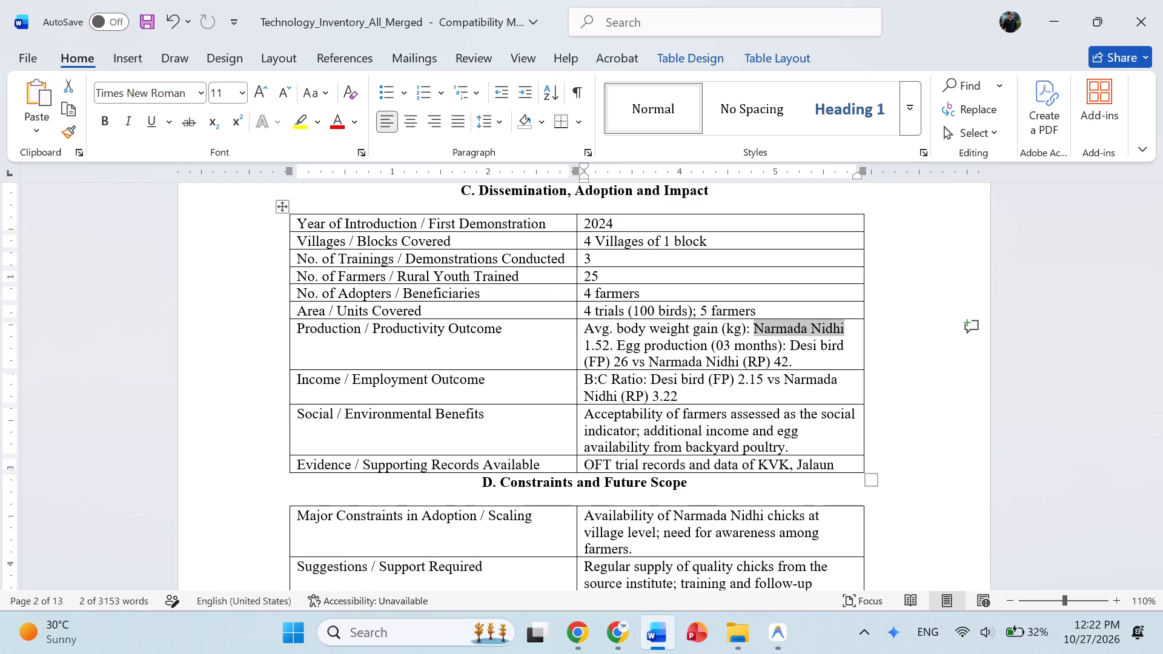
key(BackSpace)
Start "Egg production" on its own line below the average body weight gain in the Production / Productivity Outcome row.
key(ctrl+Right)
key(ctrl+Right)
key(ctrl+Right)
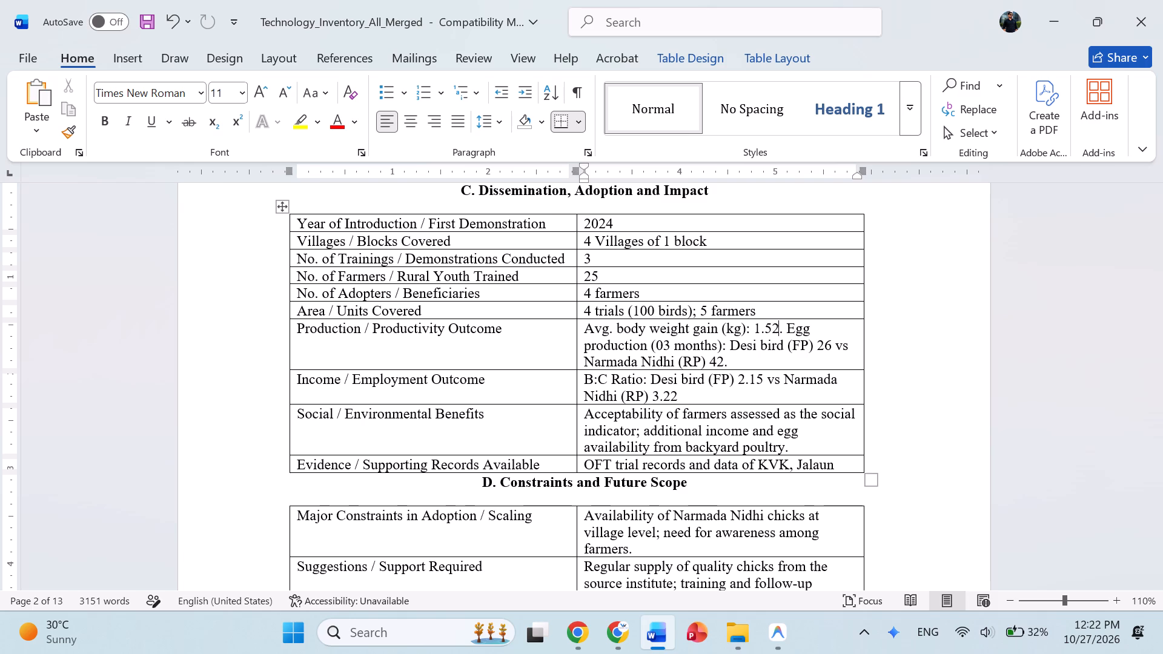
key(Right)
key(shift+Right)
key(Return)
Replace "03 months" with "Annual" in the brackets after Egg production.
key(ctrl+Right)
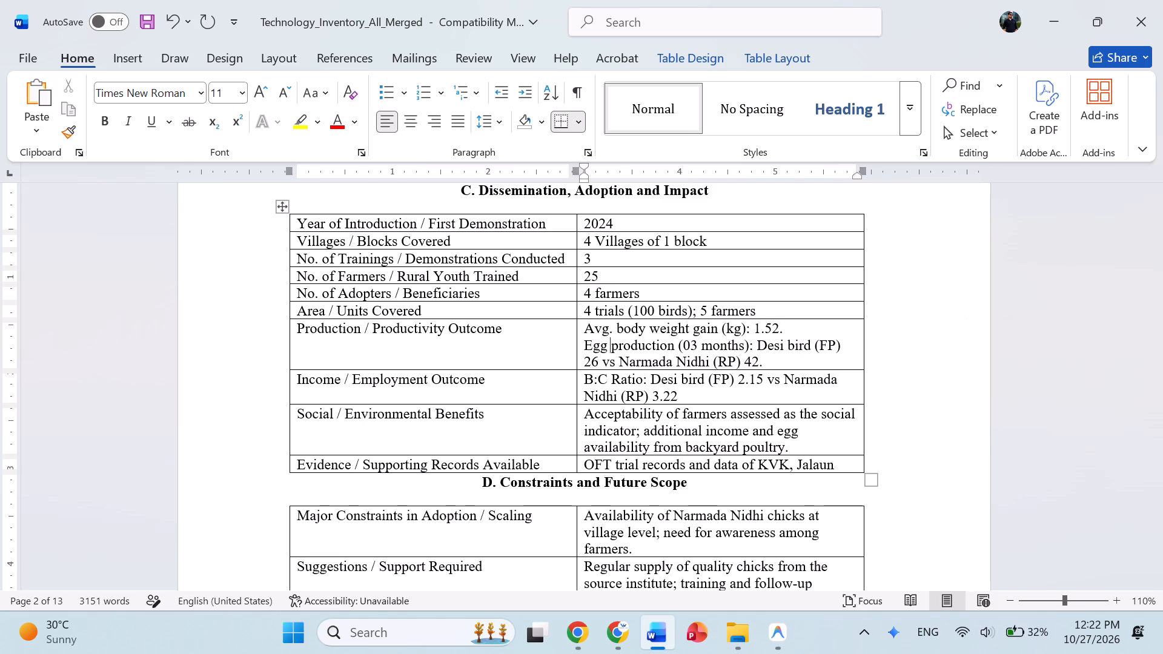
key(ctrl+Right)
key(ctrl+Right)
key(ctrl+shift+Right)
key(ctrl+shift+Right)
key(ctrl+shift+Right)
key(ctrl+shift+Left)
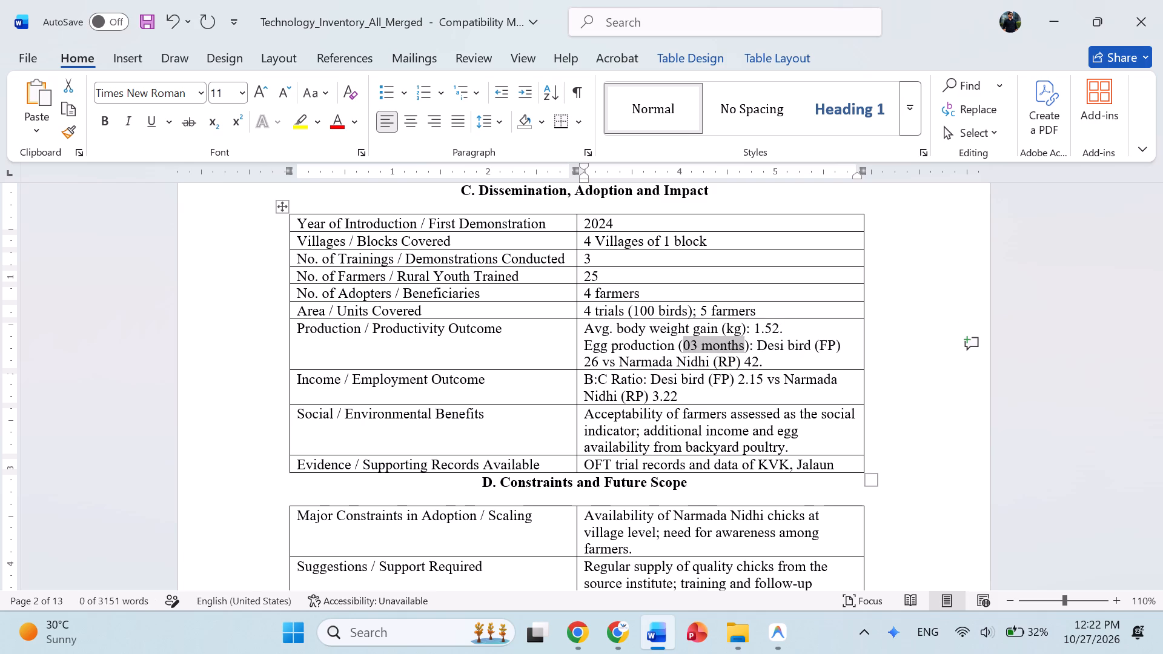
text(Annual)
Replace the Desi bird versus Narmada Nidhi egg production comparison with the single value 168.
key(ctrl+Right)
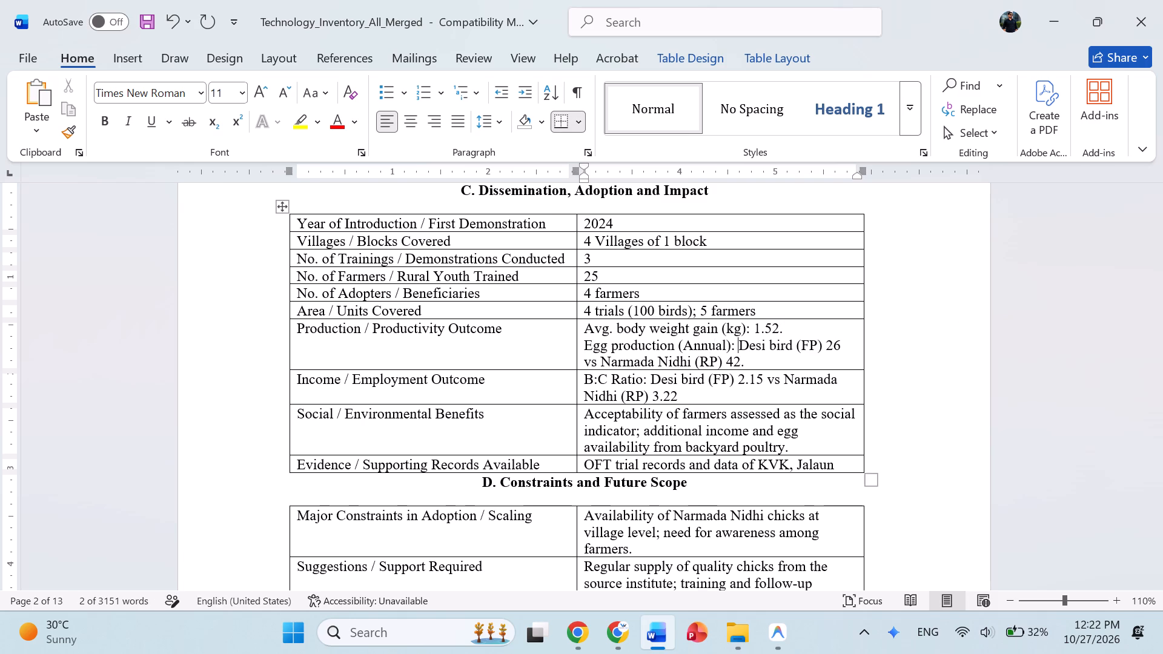
key(Right)
key(Left)
key(shift+Down)
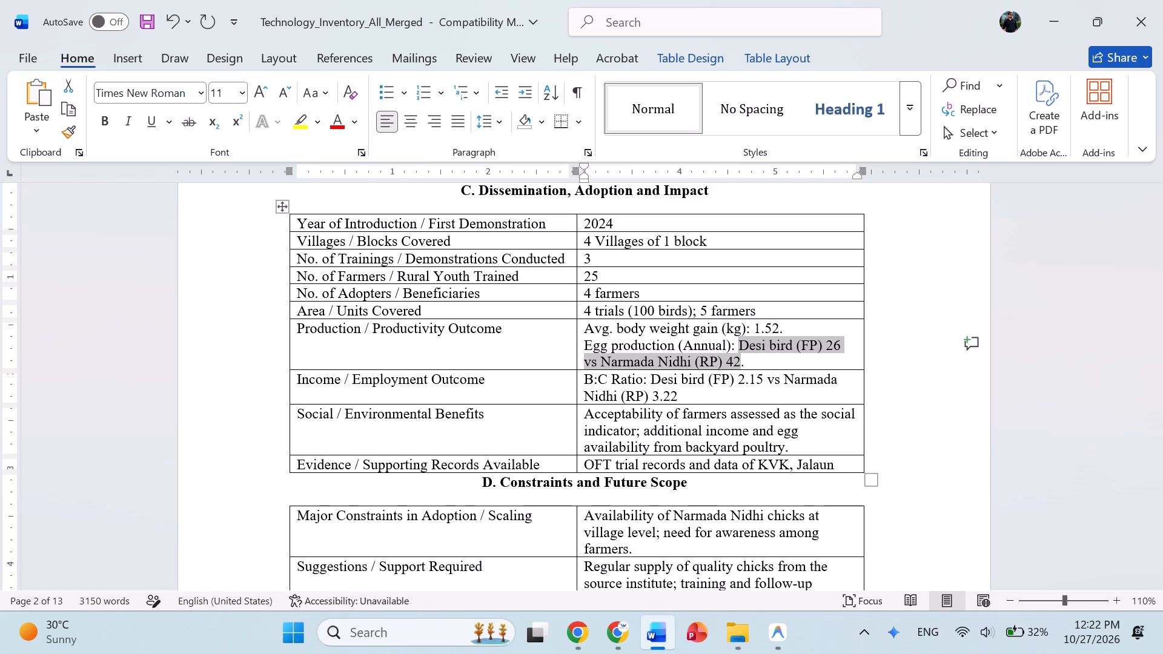
text(168)
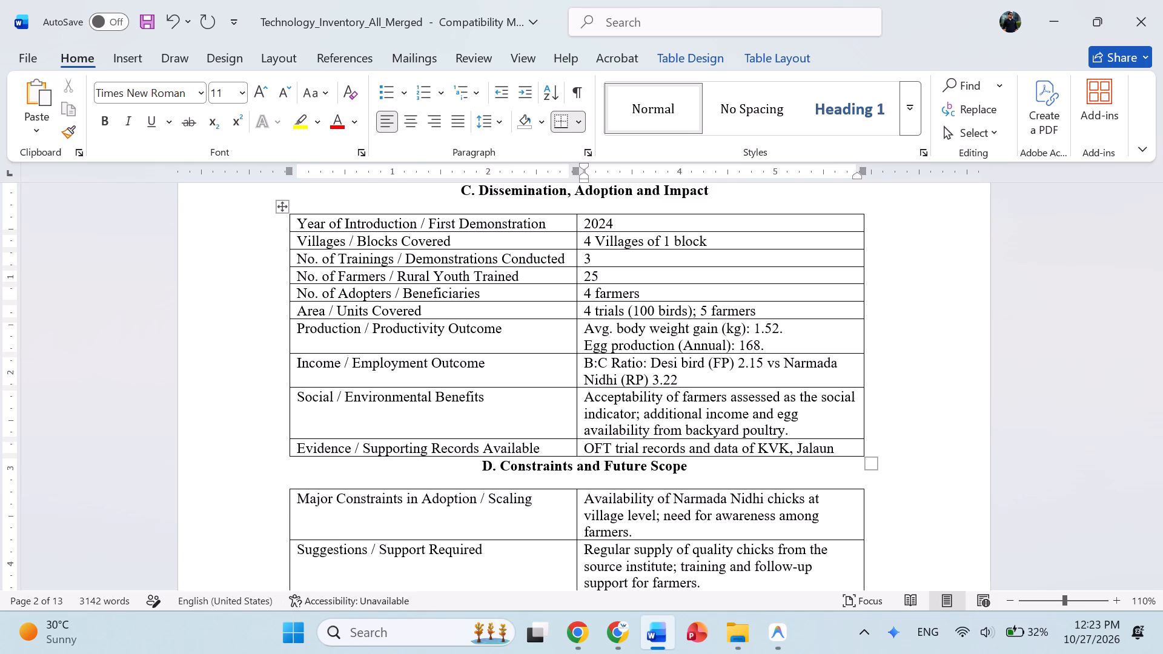
Shorten the Income / Employment Outcome entry to "B:C Ratio: 3.22" by deleting the Desi bird versus Narmada Nidhi (RP) comparison.
key(Down)
key(Down)
key(Up)
key(Right)
key(Right)
key(Right)
key(Right)
key(Right)
key(Right)
key(Right)
key(Right)
key(Down)
key(ctrl+Left)
key(ctrl+Left)
key(Left)
key(shift+Up)
key(BackSpace)
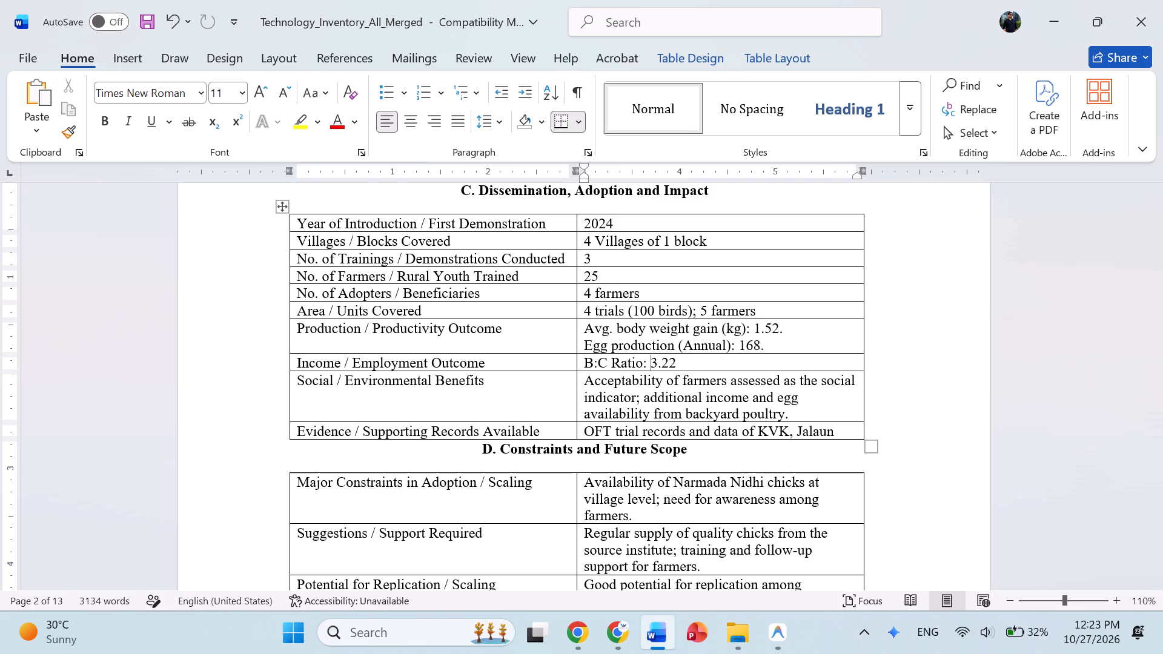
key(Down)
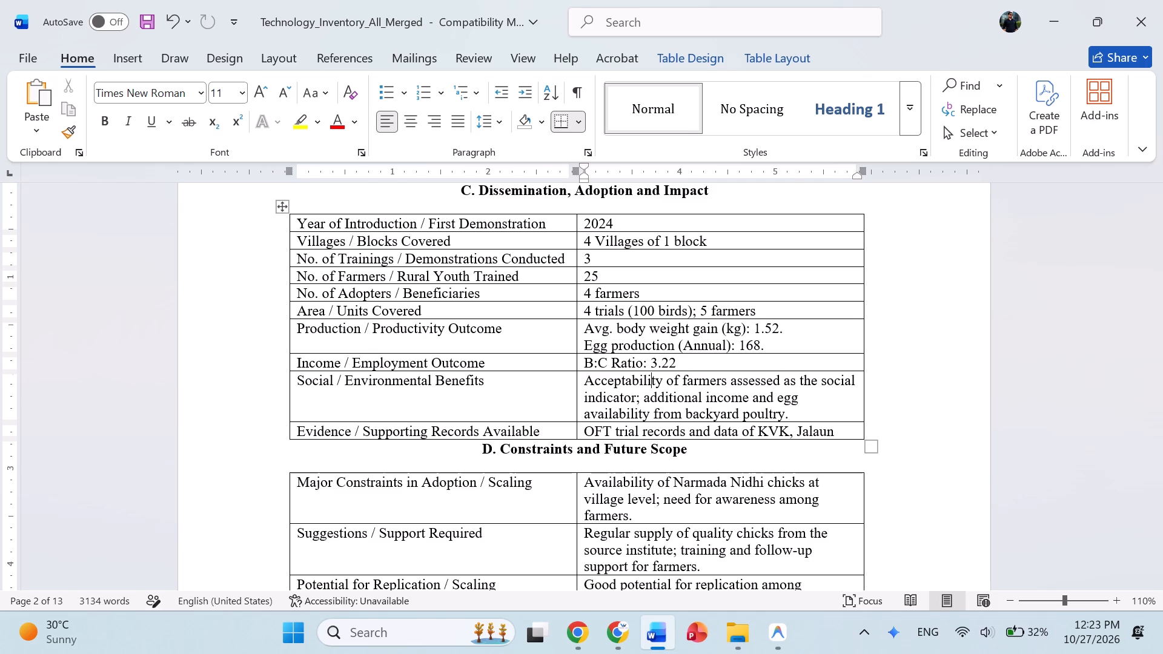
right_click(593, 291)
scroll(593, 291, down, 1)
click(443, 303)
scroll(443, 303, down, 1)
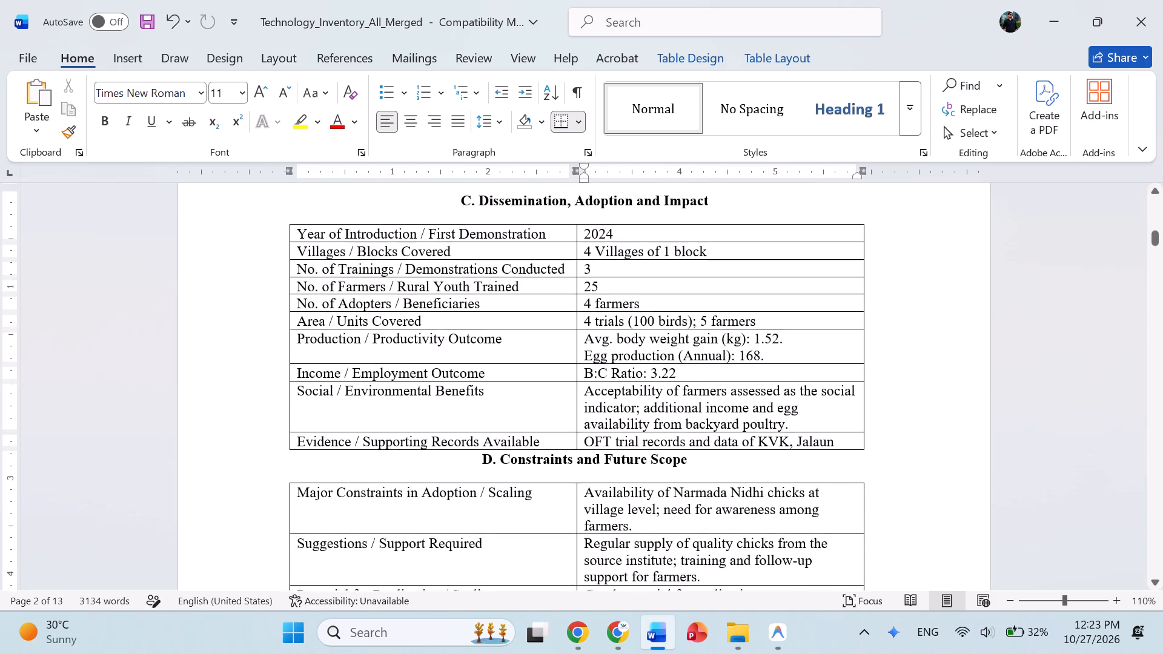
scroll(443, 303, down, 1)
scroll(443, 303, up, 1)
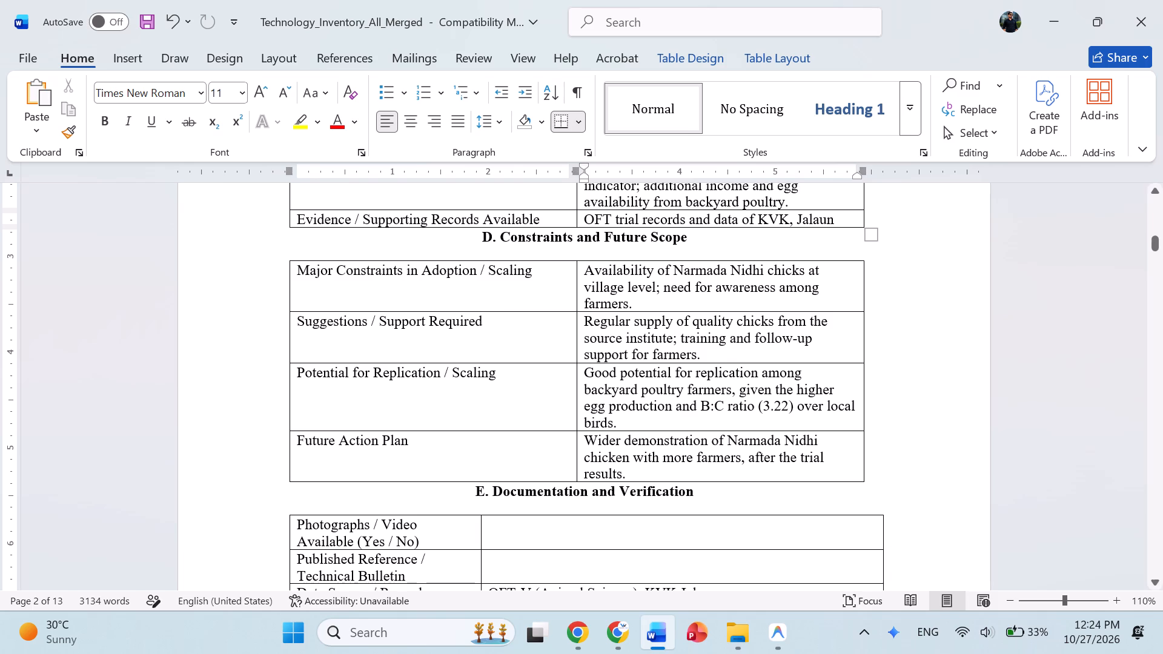
Back in the Word document, enter "Yes" in the Photographs / Video Available row of section E.
scroll(641, 503, down, 2)
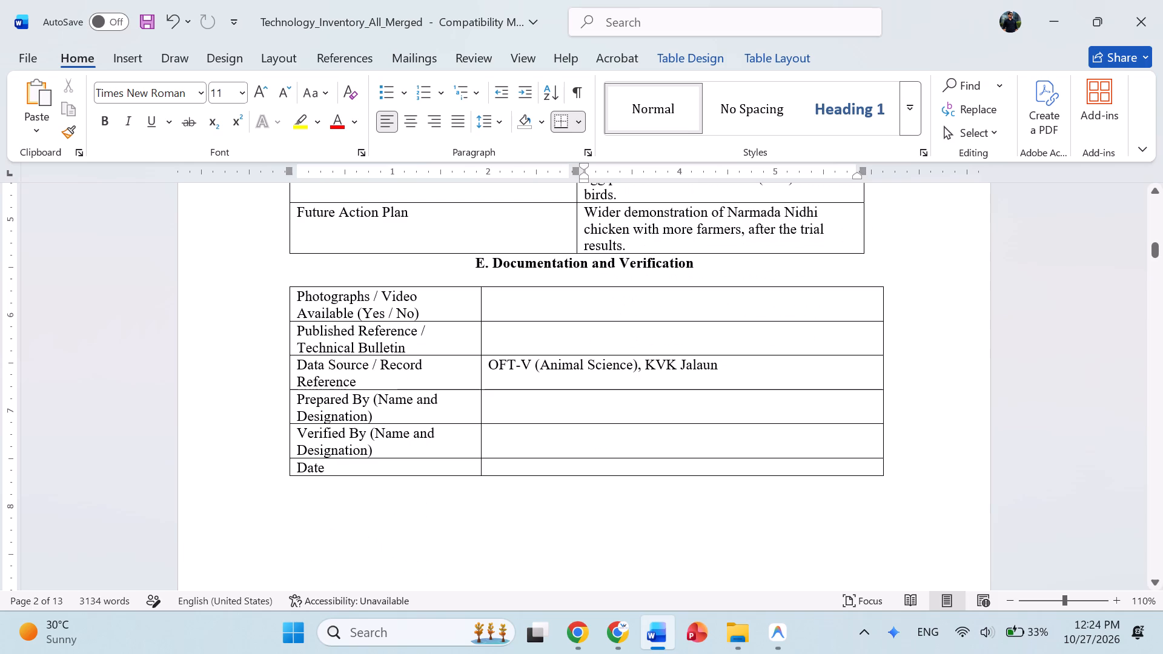
click(516, 307)
text(Yes)
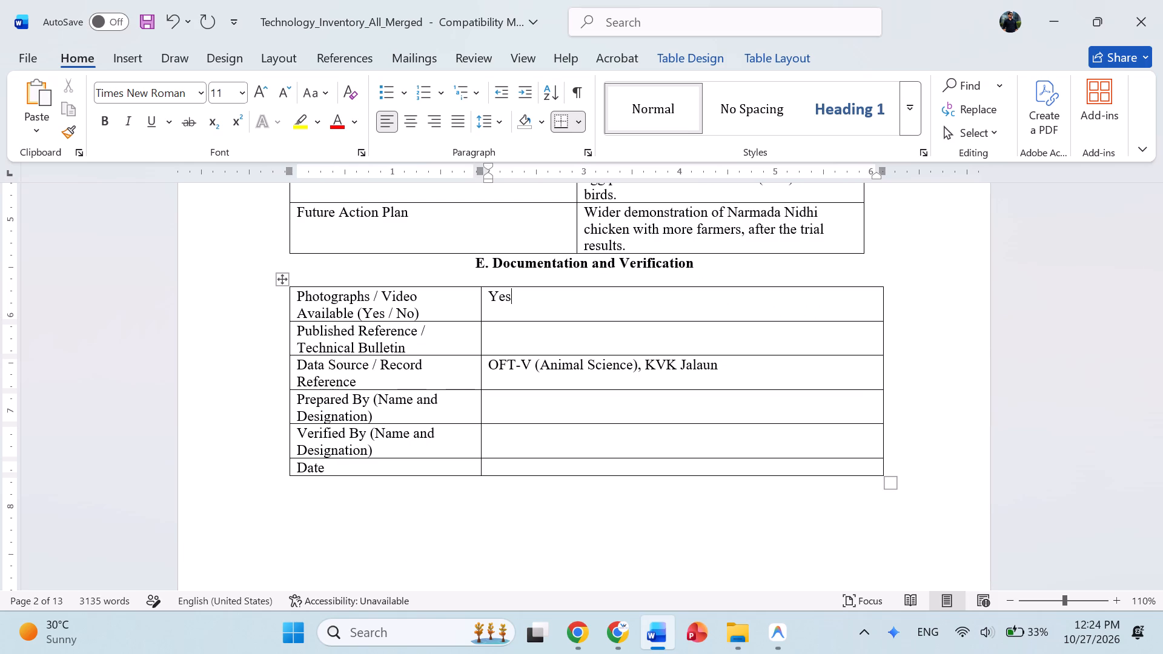
Enter "-" in the Published Reference / Technical Bulletin row of section E.
click(509, 328)
key(minus)
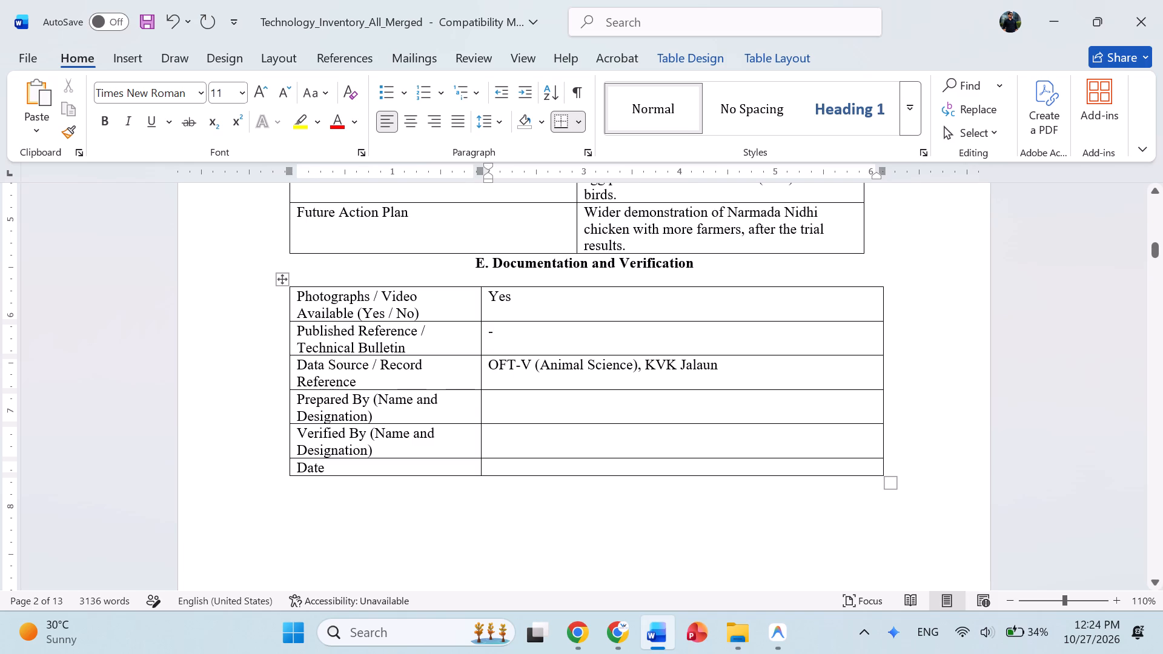
Fill the Prepared By row of section E with the preparer's name followed by "SMS (Animal Science) KVK Jalaun".
click(662, 414)
scroll(662, 414, down, 2)
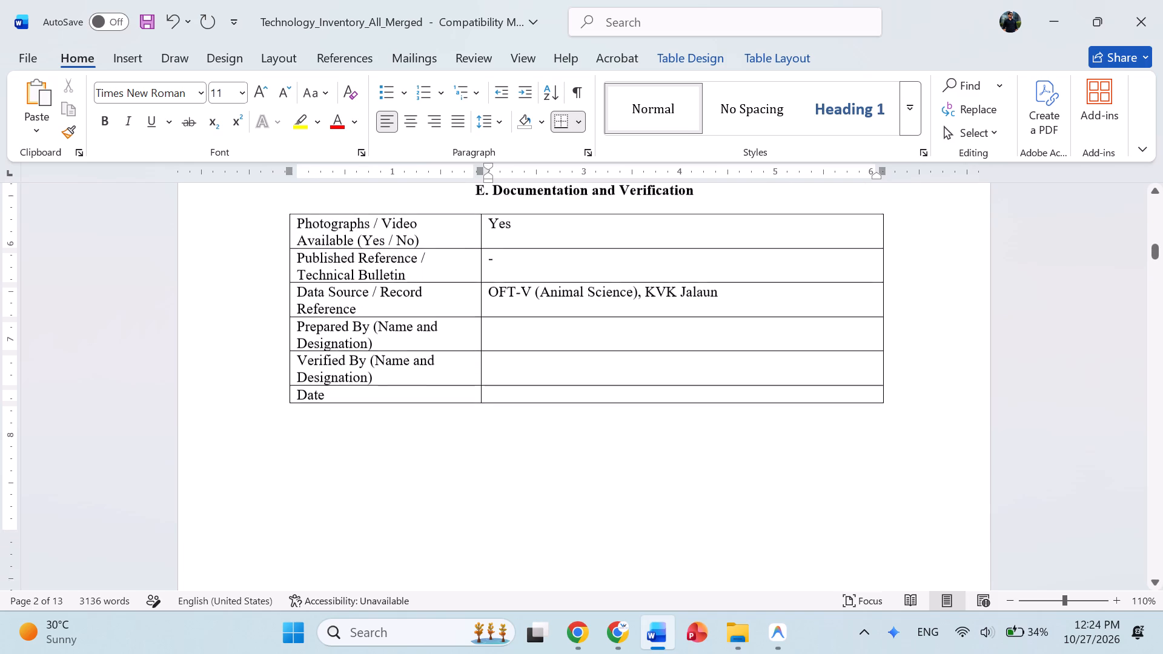
scroll(662, 414, down, 2)
scroll(662, 414, up, 3)
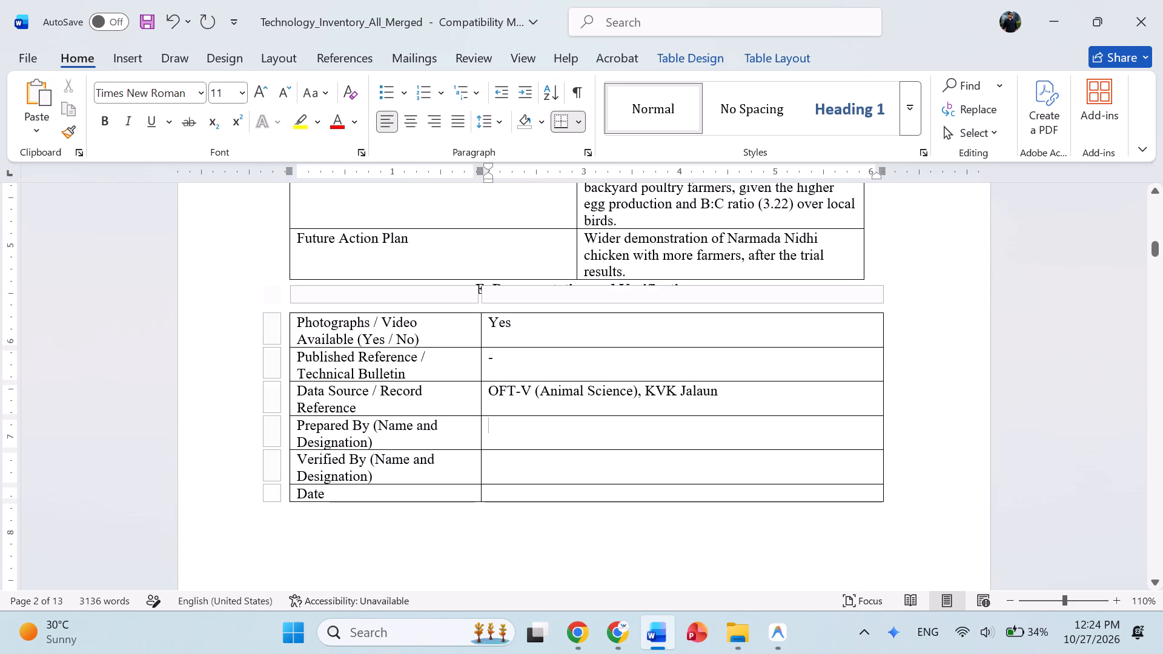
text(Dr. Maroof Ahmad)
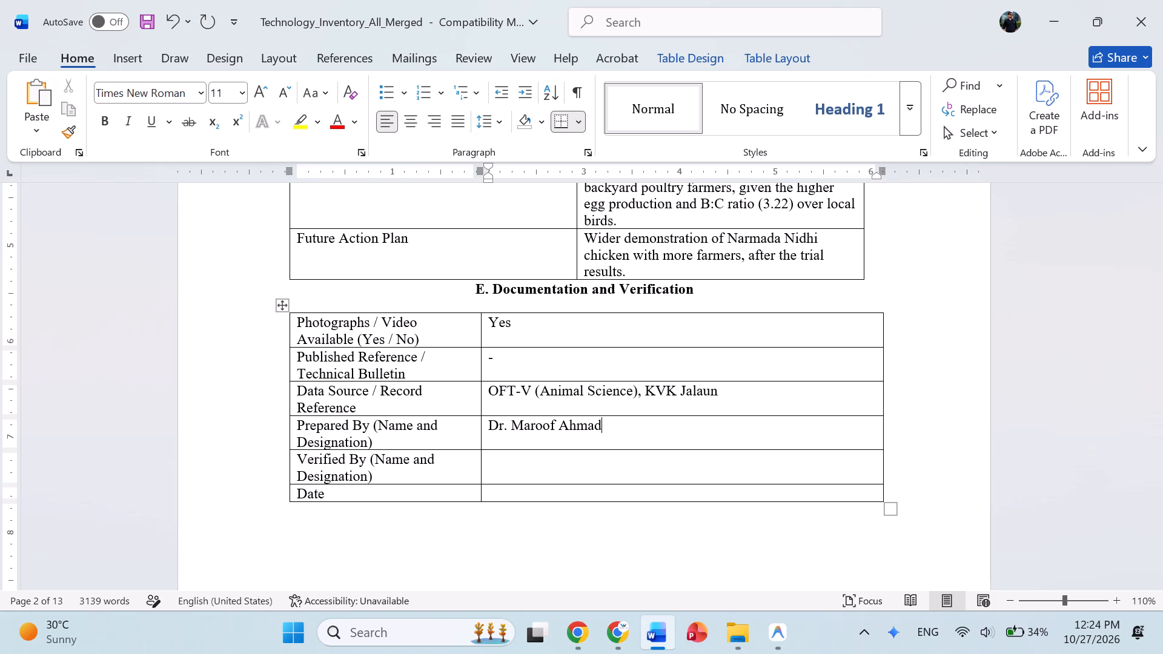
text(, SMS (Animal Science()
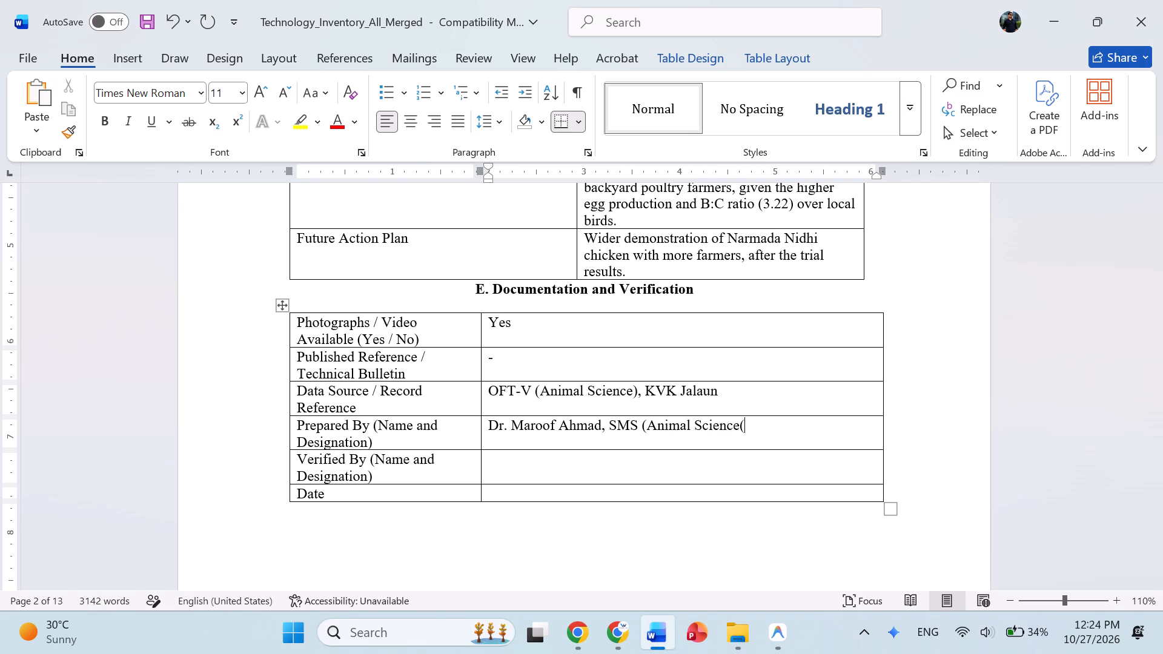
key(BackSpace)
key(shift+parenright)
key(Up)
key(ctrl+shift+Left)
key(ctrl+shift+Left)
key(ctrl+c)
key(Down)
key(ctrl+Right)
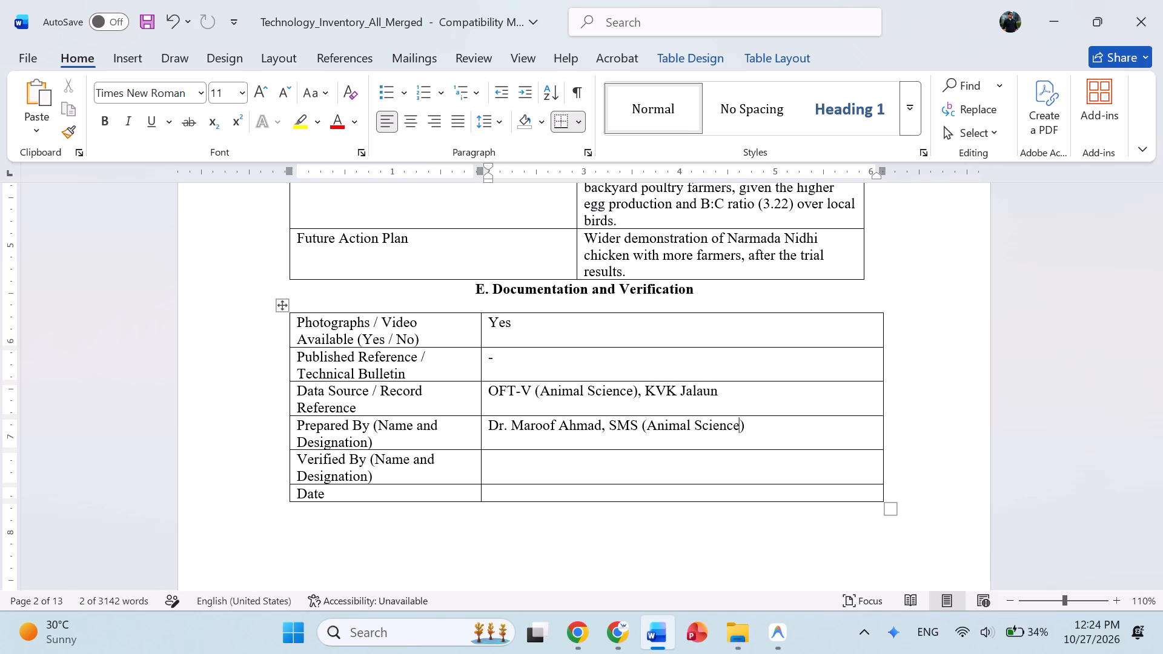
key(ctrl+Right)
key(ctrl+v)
Fill the Verified By row with the verifier's name followed by "Senior Scientist cum Head, KVK Jalaun".
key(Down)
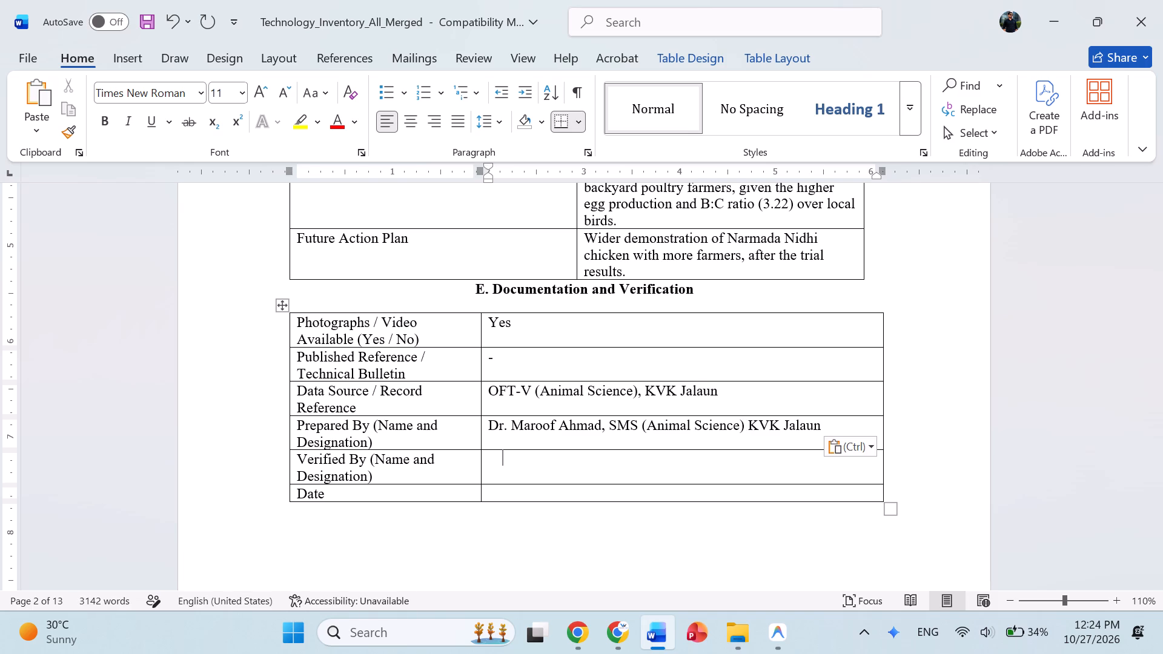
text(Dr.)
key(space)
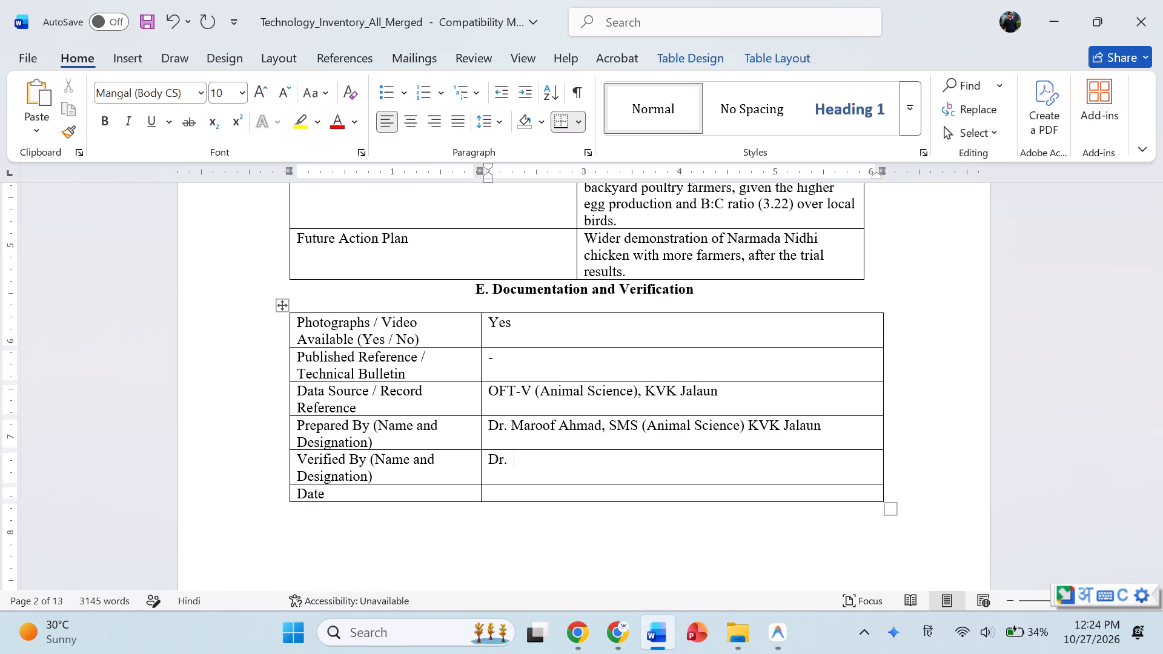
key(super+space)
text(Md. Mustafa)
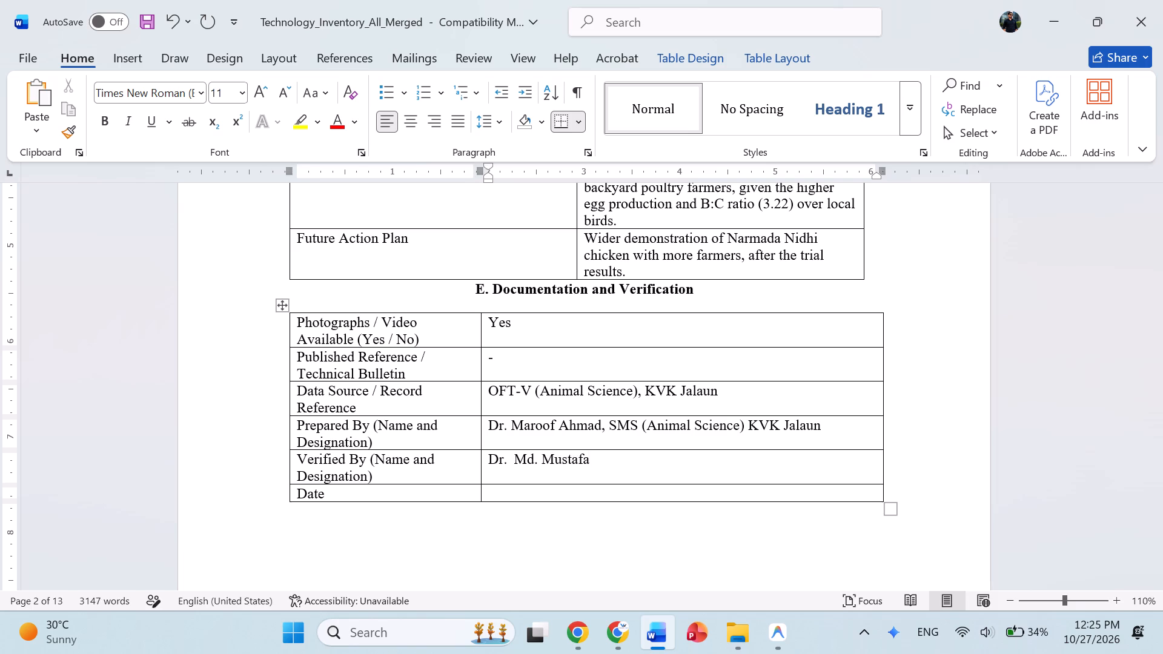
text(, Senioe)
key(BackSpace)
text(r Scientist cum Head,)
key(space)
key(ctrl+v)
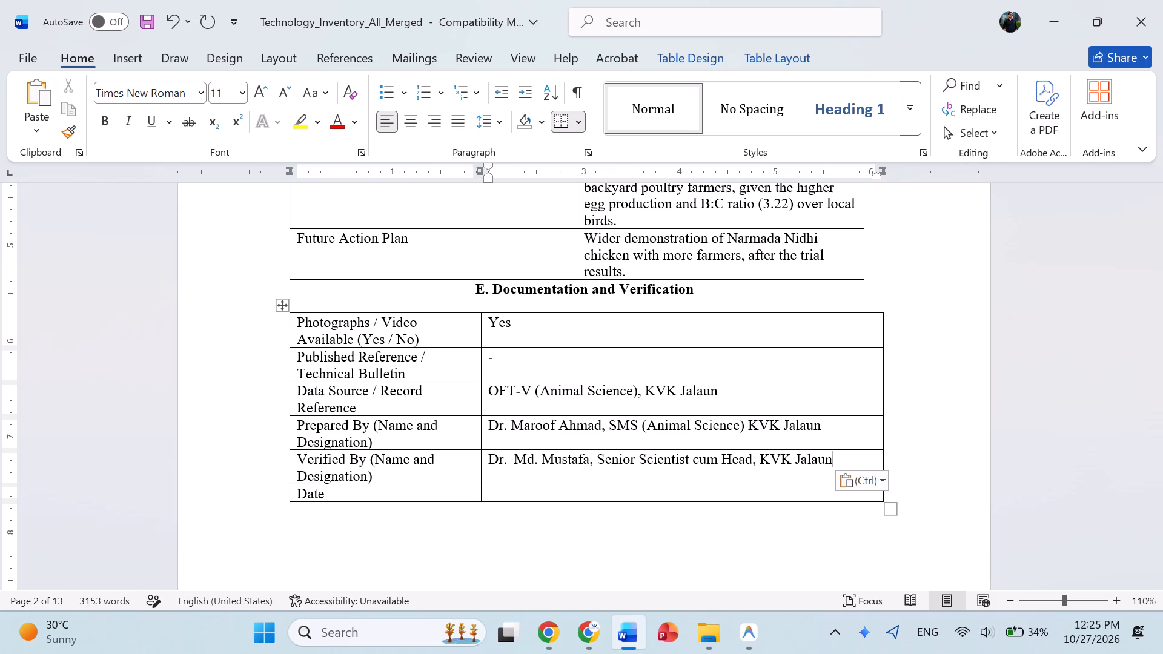
Enter the date 25/10/26 in the Date row of section E.
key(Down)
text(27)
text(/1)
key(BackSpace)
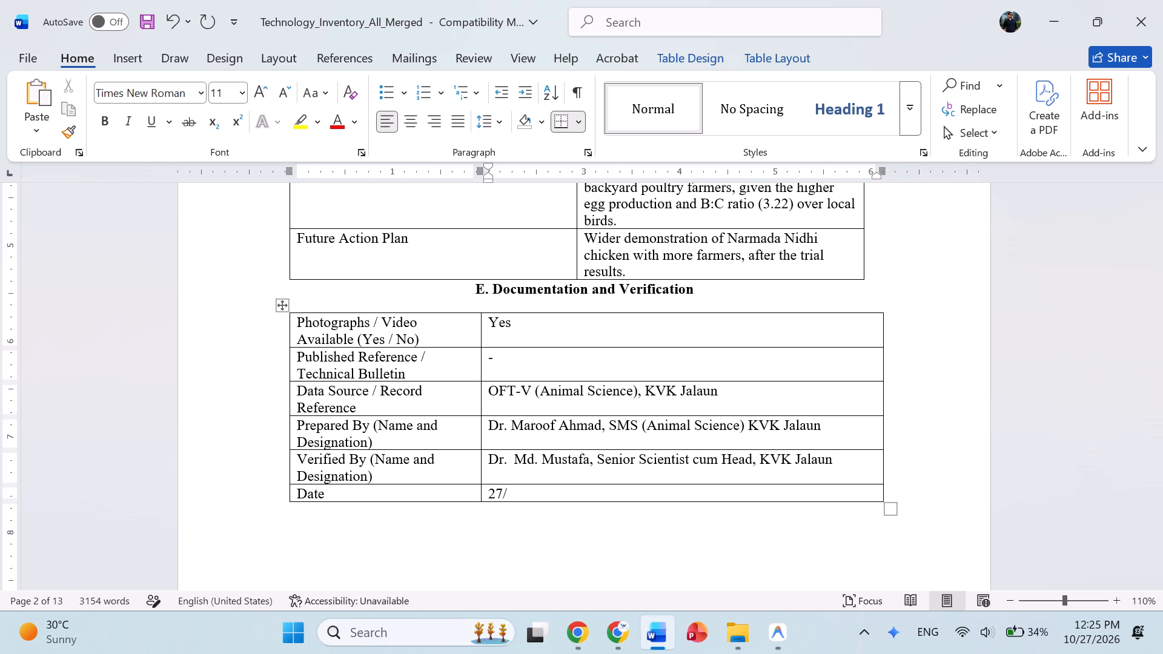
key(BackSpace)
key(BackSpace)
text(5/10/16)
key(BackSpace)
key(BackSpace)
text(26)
scroll(662, 414, down, 1)
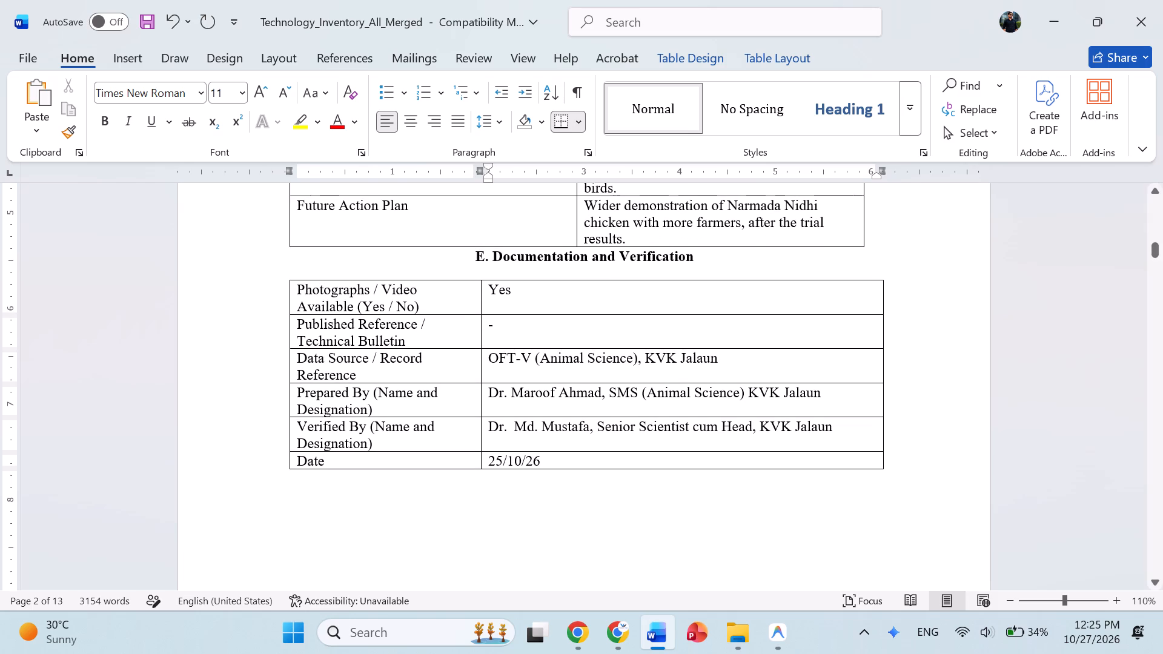
Switch to Chrome and open a new browser tab.
click(579, 650)
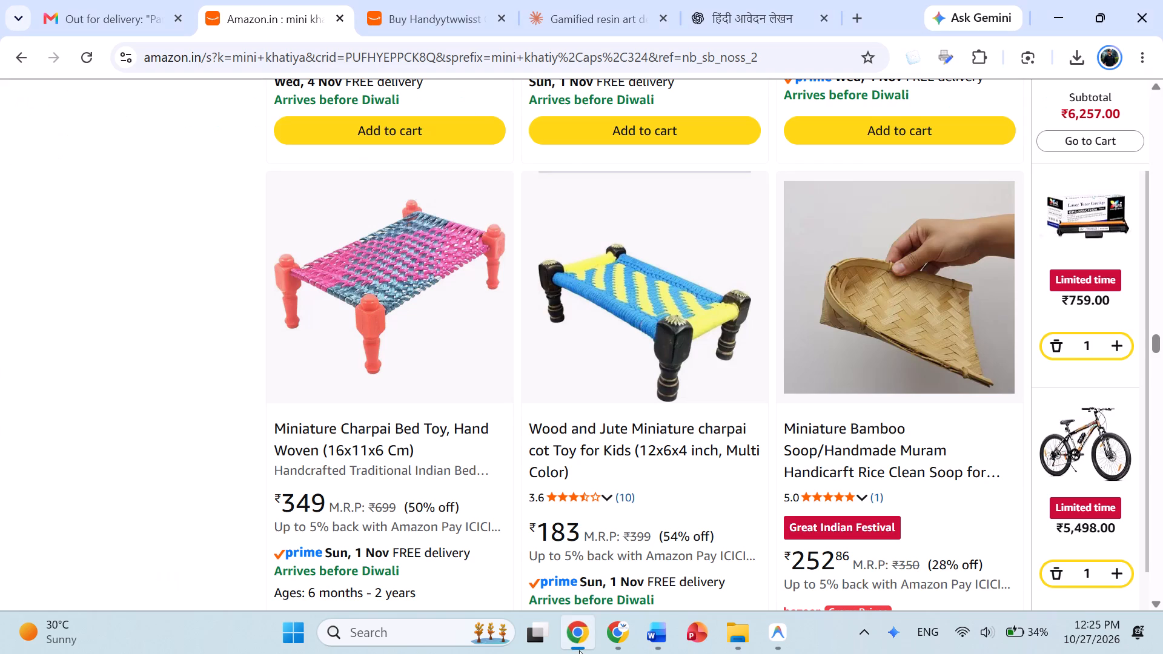
click(858, 16)
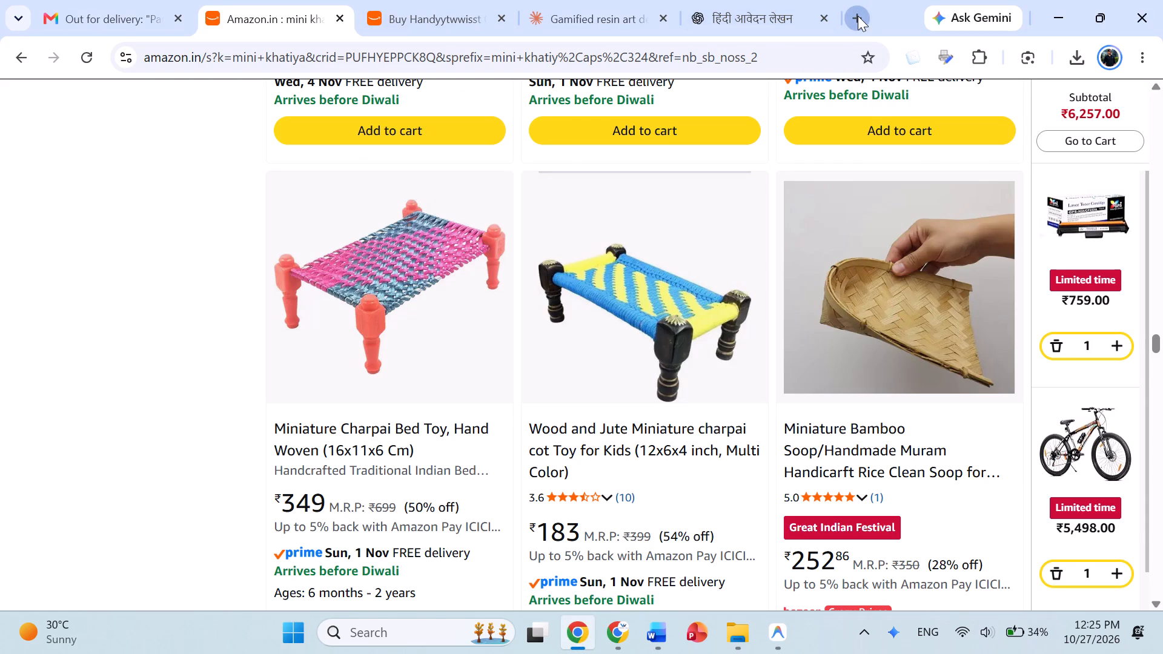
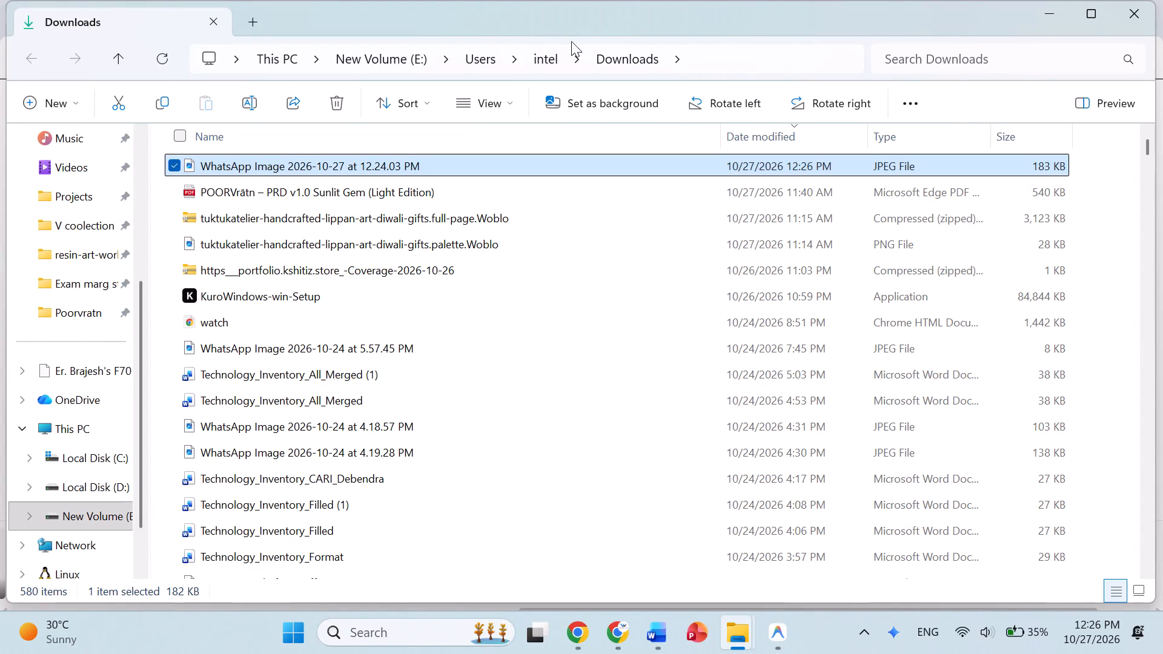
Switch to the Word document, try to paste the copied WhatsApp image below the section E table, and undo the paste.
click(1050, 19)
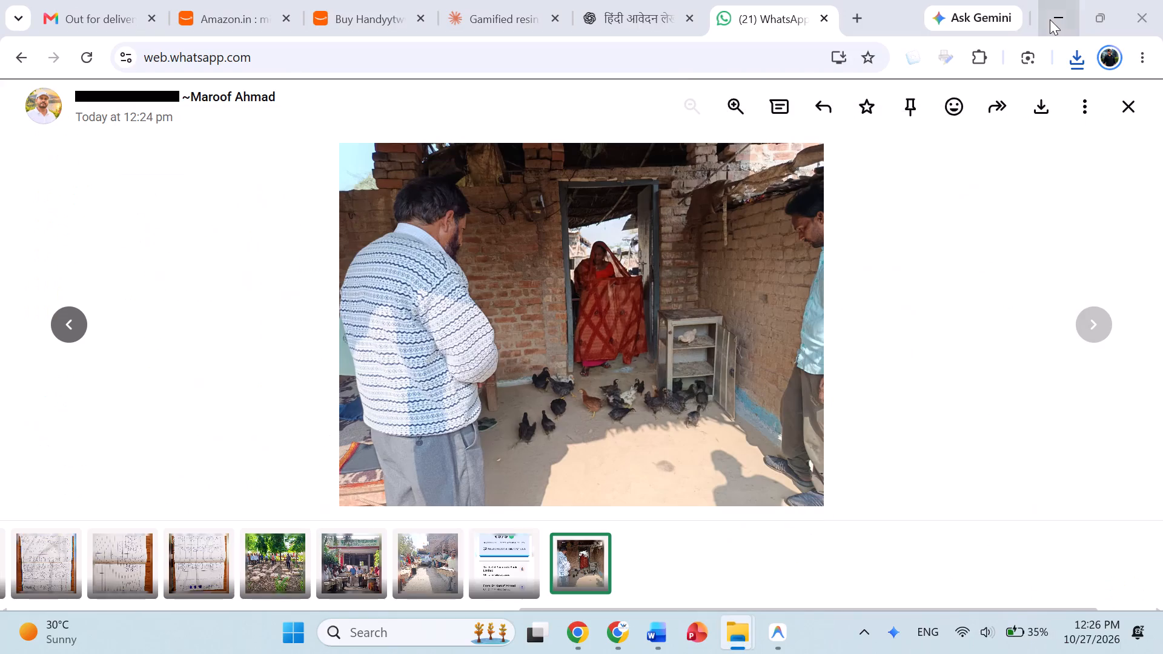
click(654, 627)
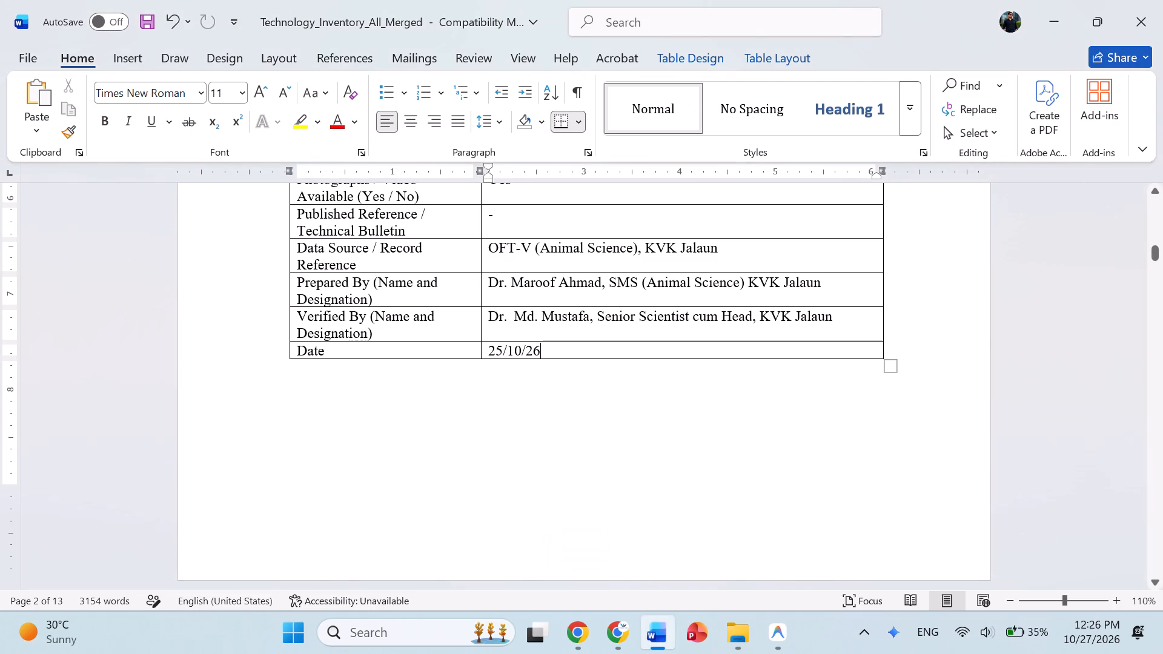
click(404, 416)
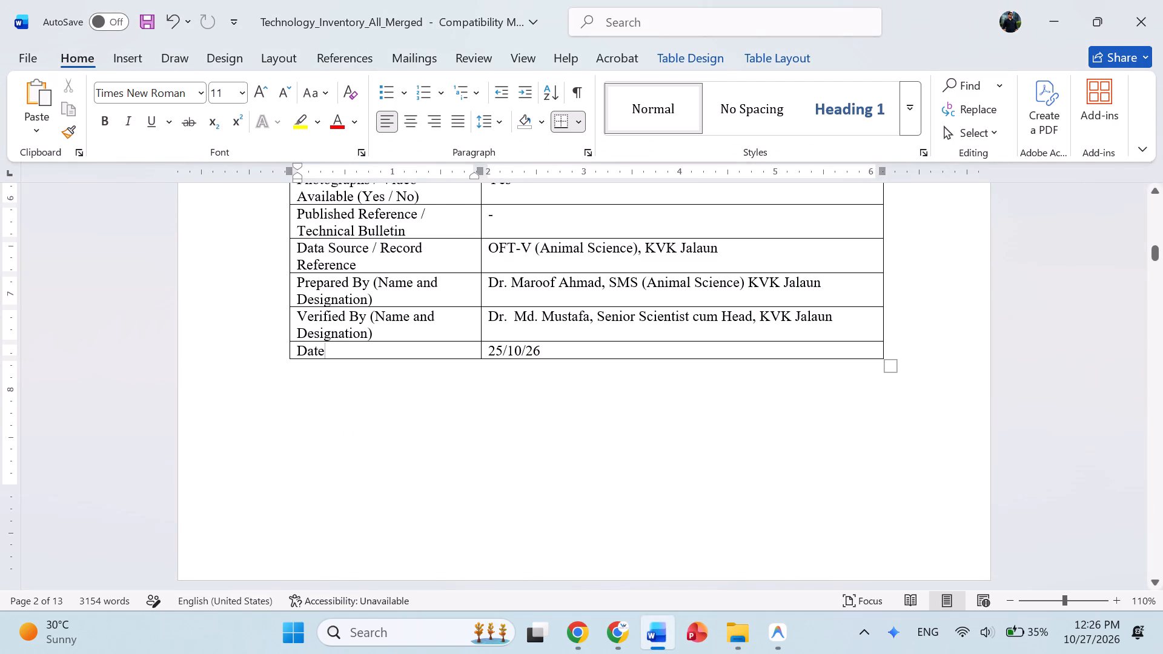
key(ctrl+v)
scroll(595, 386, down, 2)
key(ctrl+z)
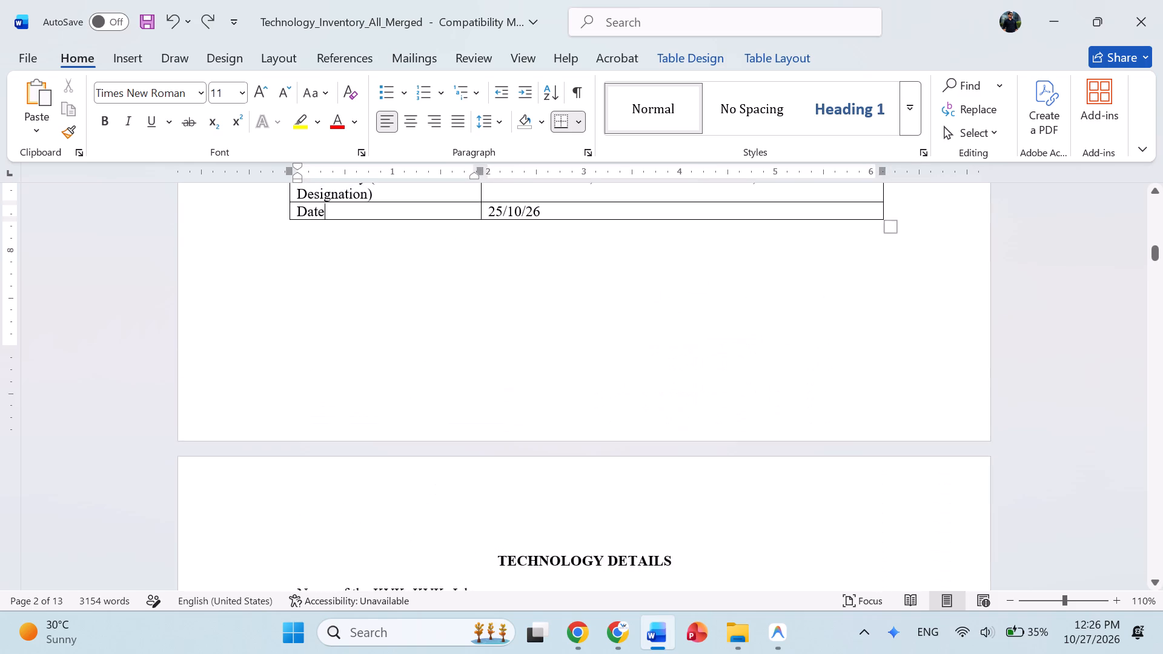
Place the cursor after "Yes" in the Photographs / Video Available row of section E.
scroll(595, 386, up, 1)
click(525, 305)
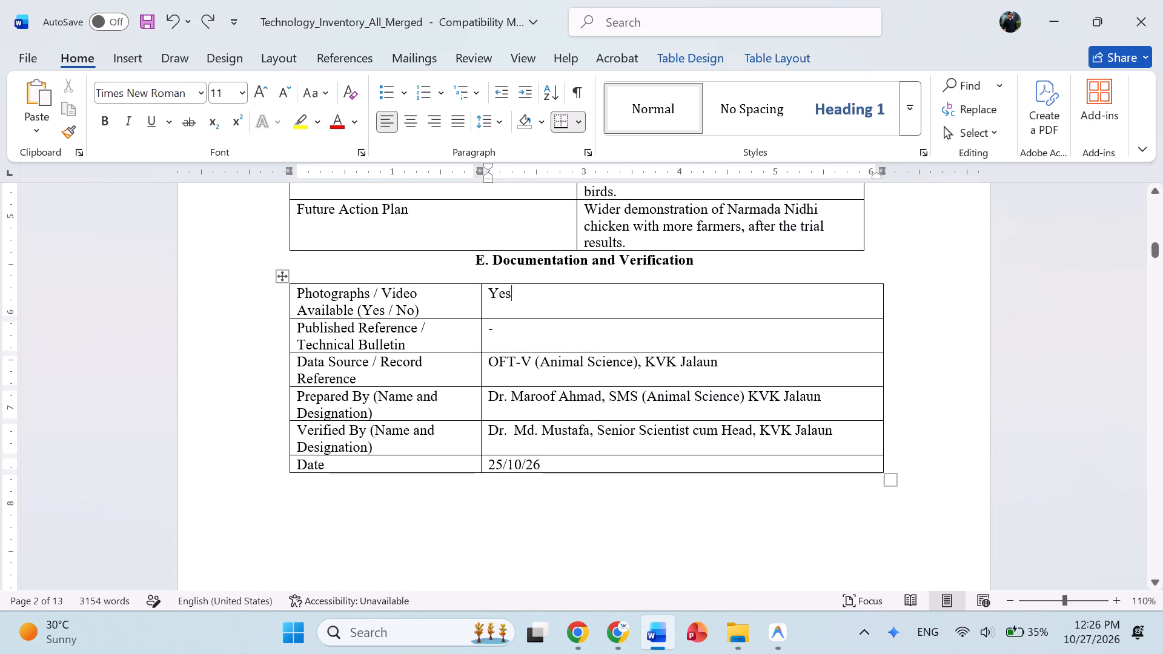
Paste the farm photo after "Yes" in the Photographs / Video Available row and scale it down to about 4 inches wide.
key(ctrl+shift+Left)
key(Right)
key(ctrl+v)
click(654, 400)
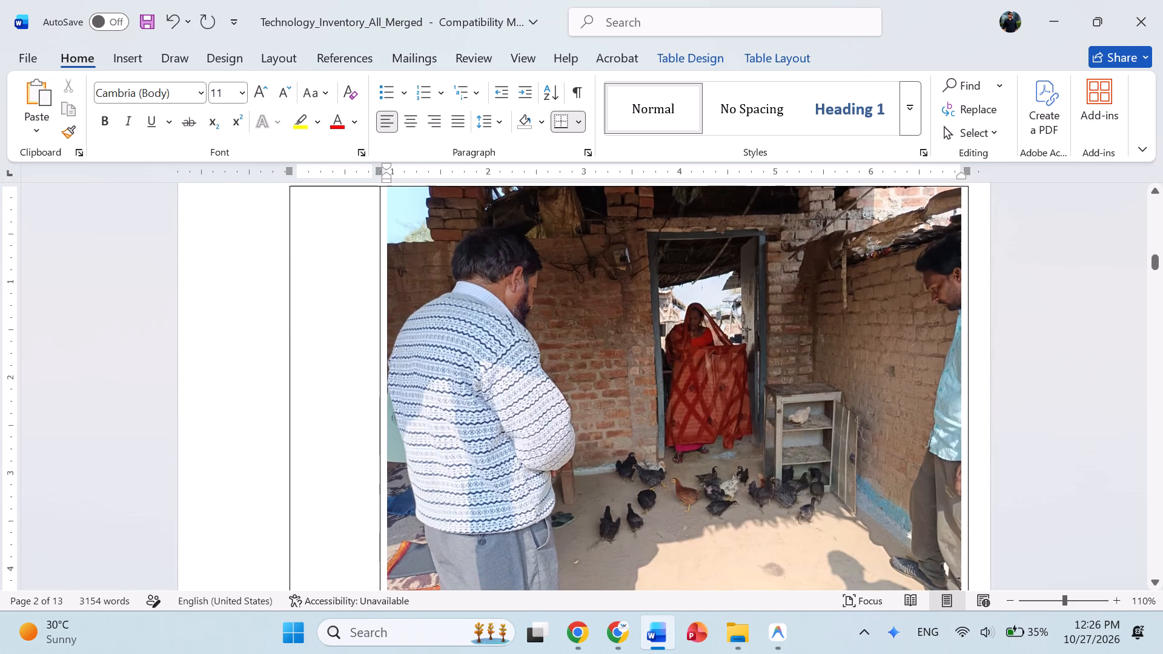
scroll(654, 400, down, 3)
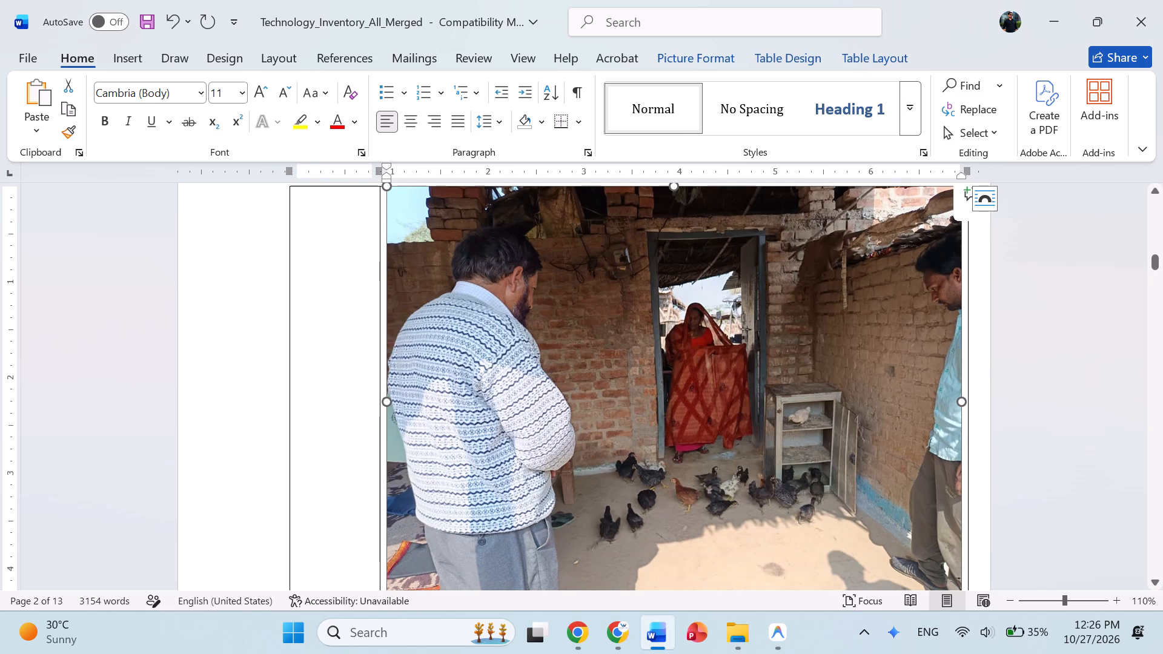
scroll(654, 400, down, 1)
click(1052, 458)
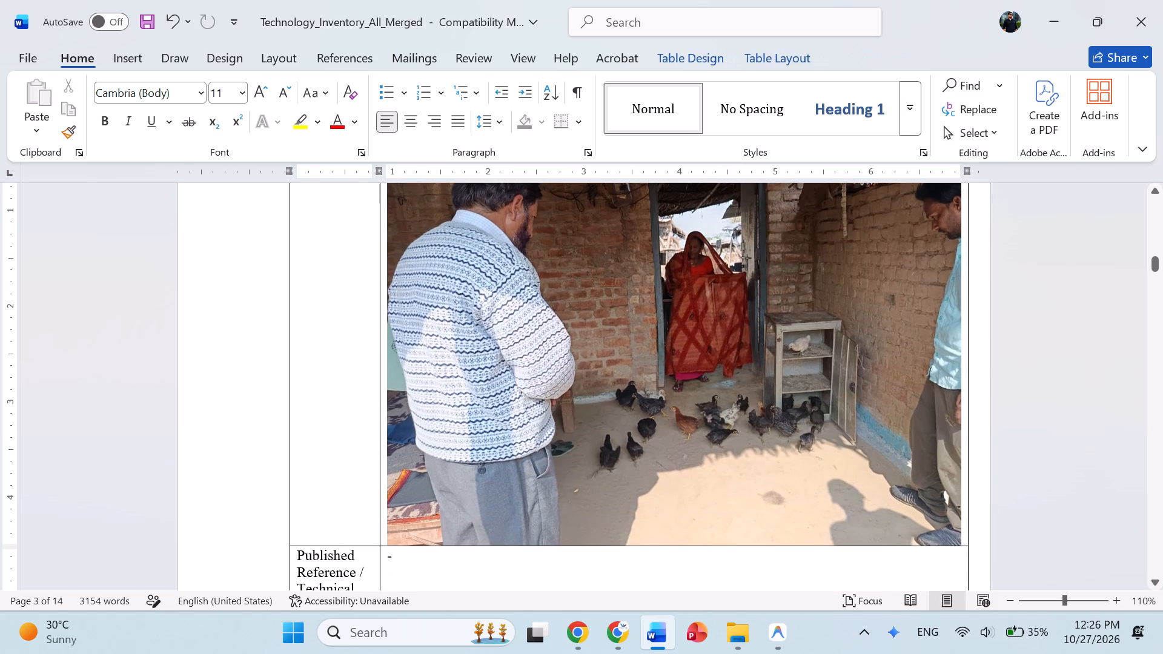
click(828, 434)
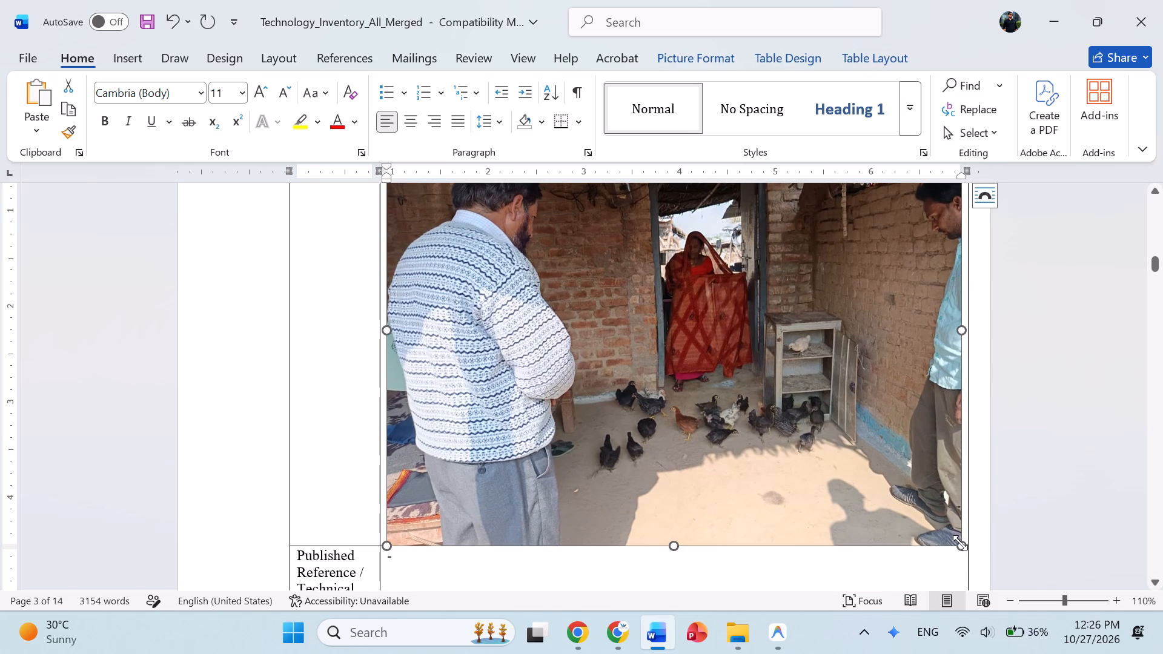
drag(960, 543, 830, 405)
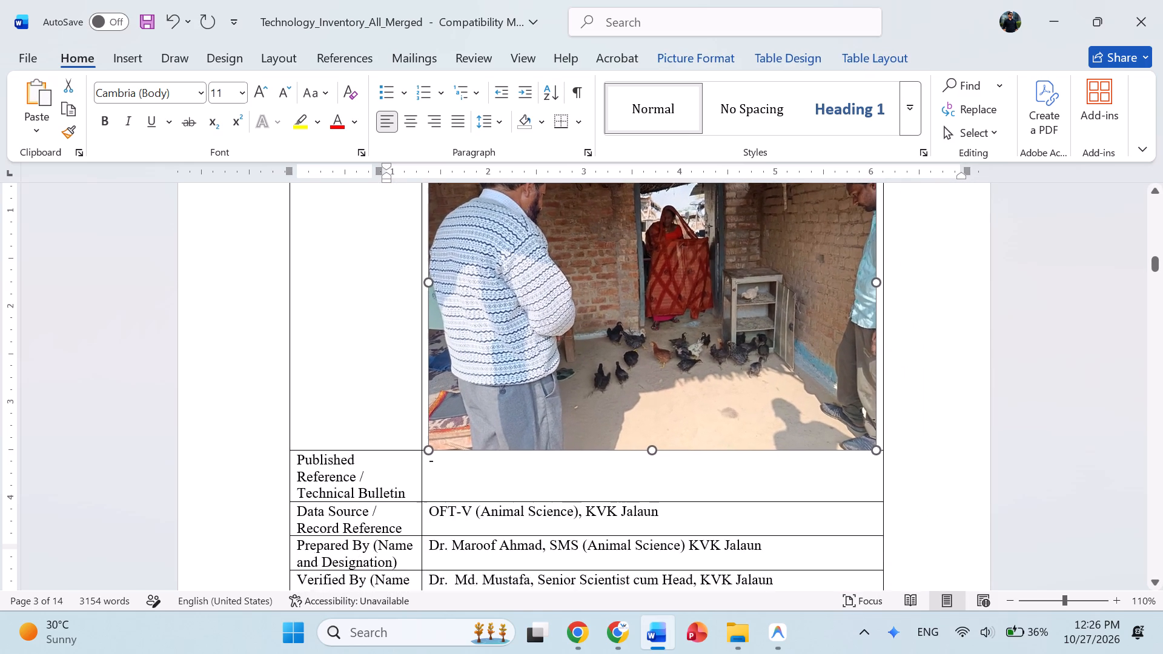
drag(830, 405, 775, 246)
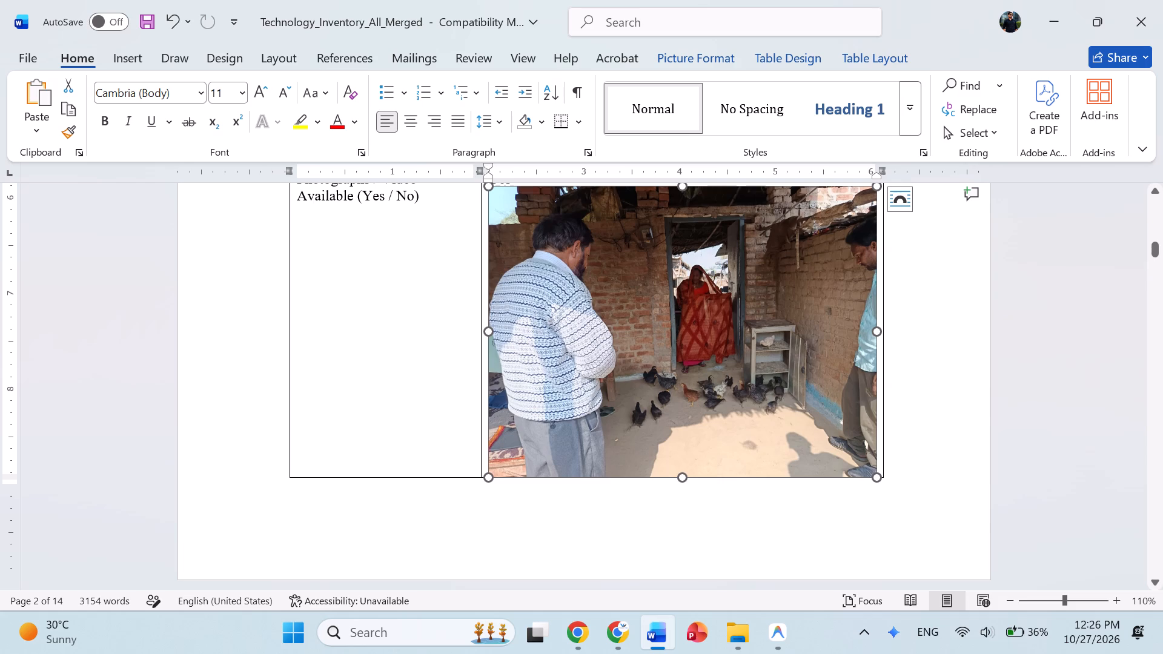
Reduce the page's top margin to about 0.25 inch, starting from the first TECHNOLOGY DETAILS page.
scroll(820, 403, up, 1)
scroll(910, 305, up, 1)
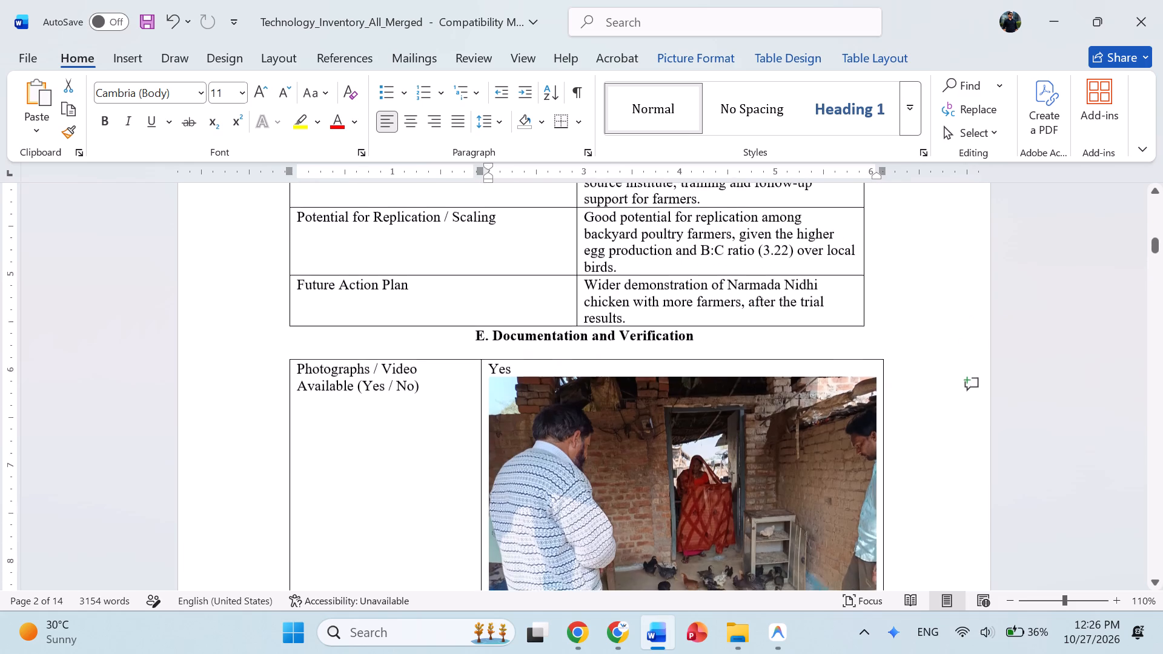
scroll(910, 305, up, 8)
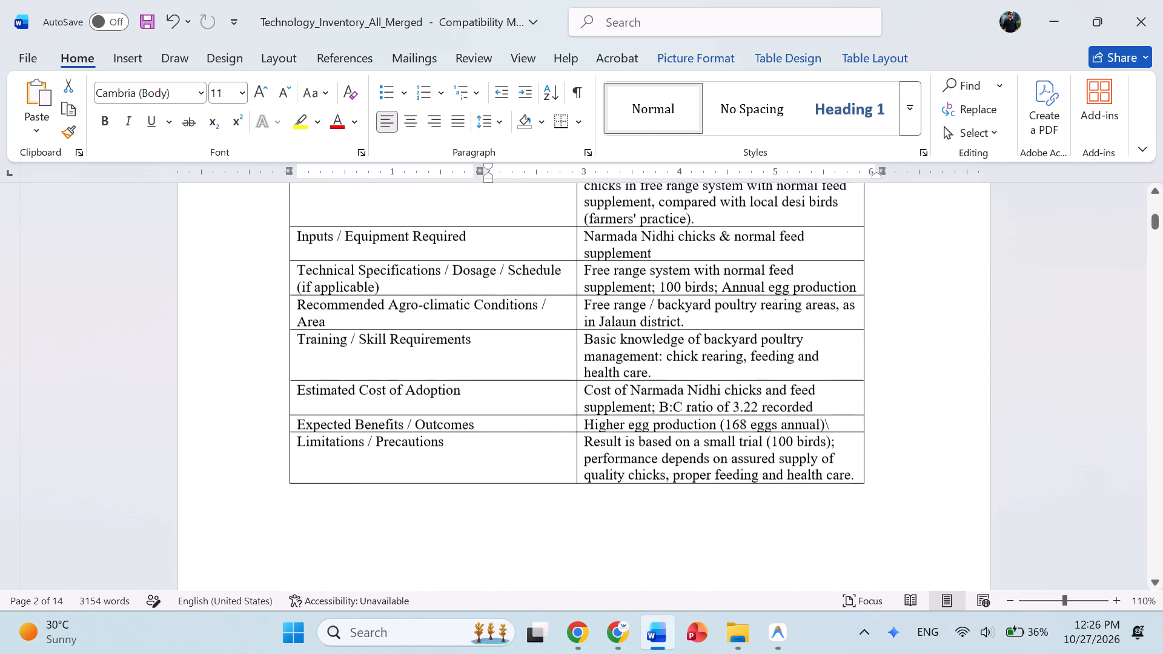
scroll(910, 305, up, 4)
click(632, 310)
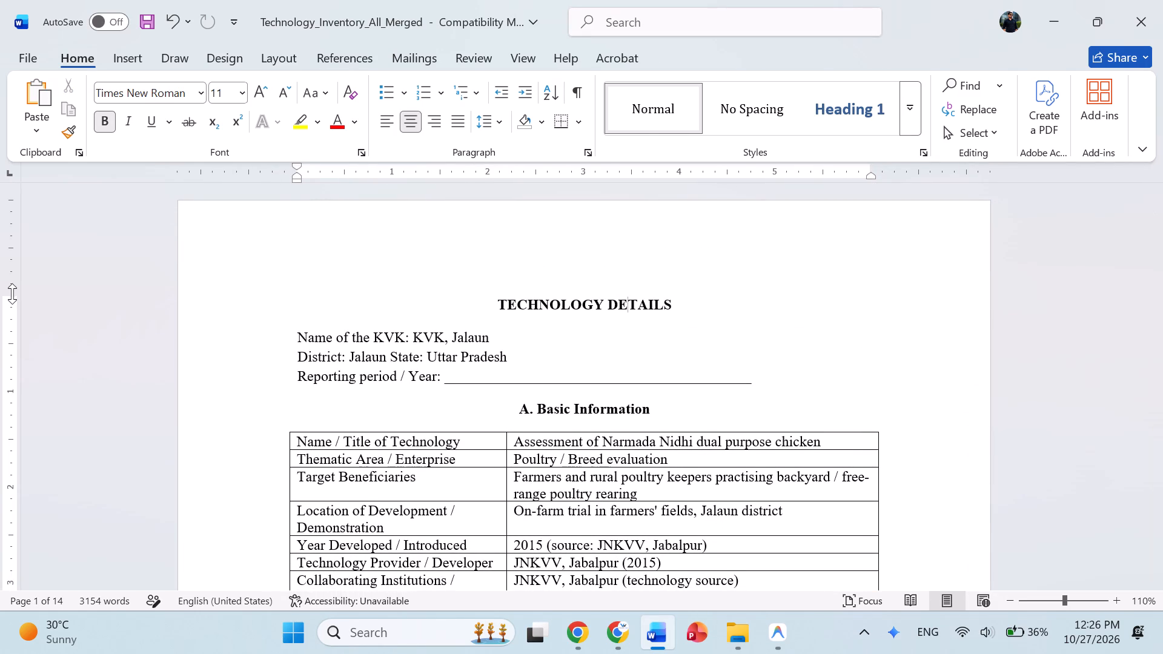
drag(12, 294, 38, 226)
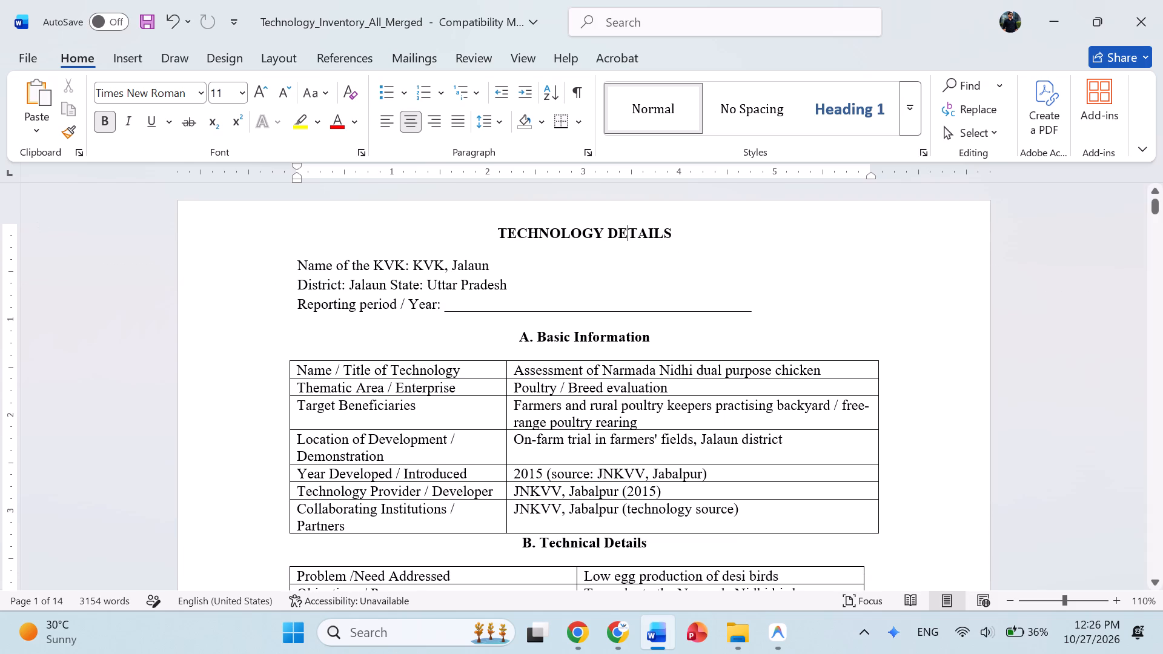
Replace the blank line after Reporting period / Year with "2026".
click(457, 309)
key(ctrl+Left)
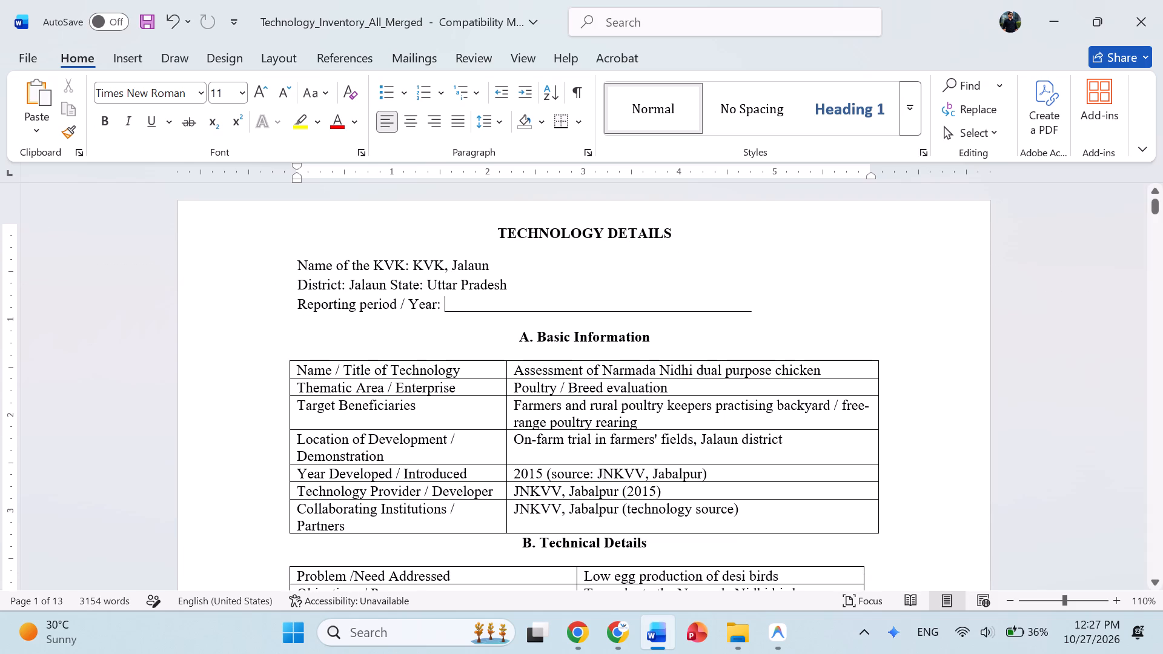
key(ctrl+shift+Right)
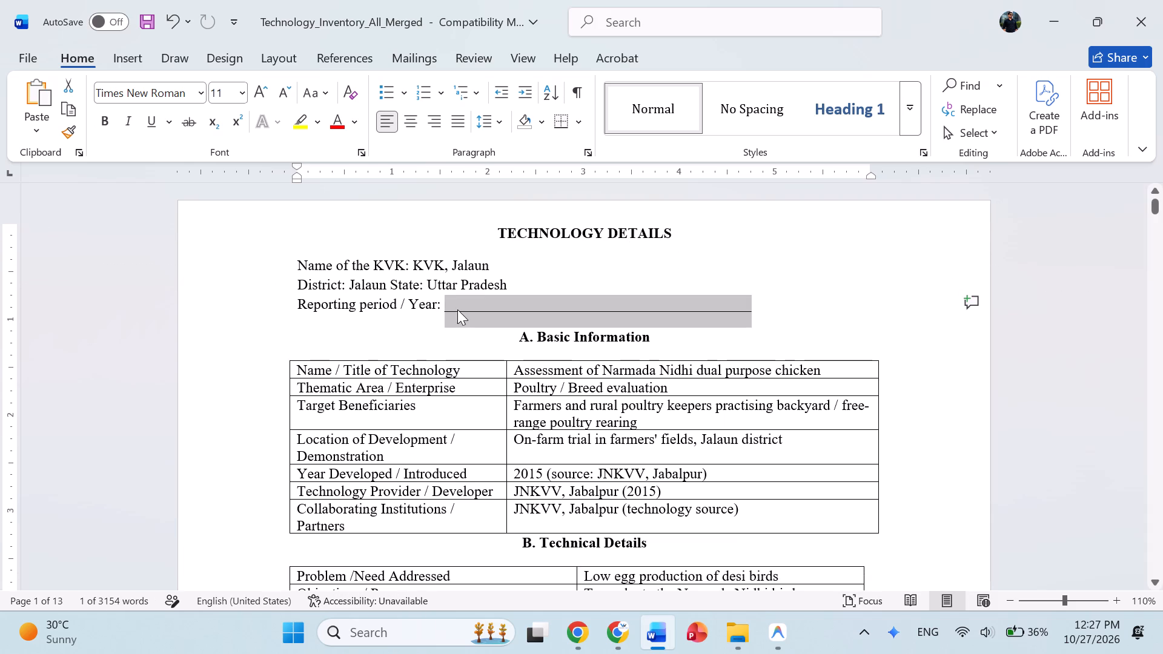
text(2026)
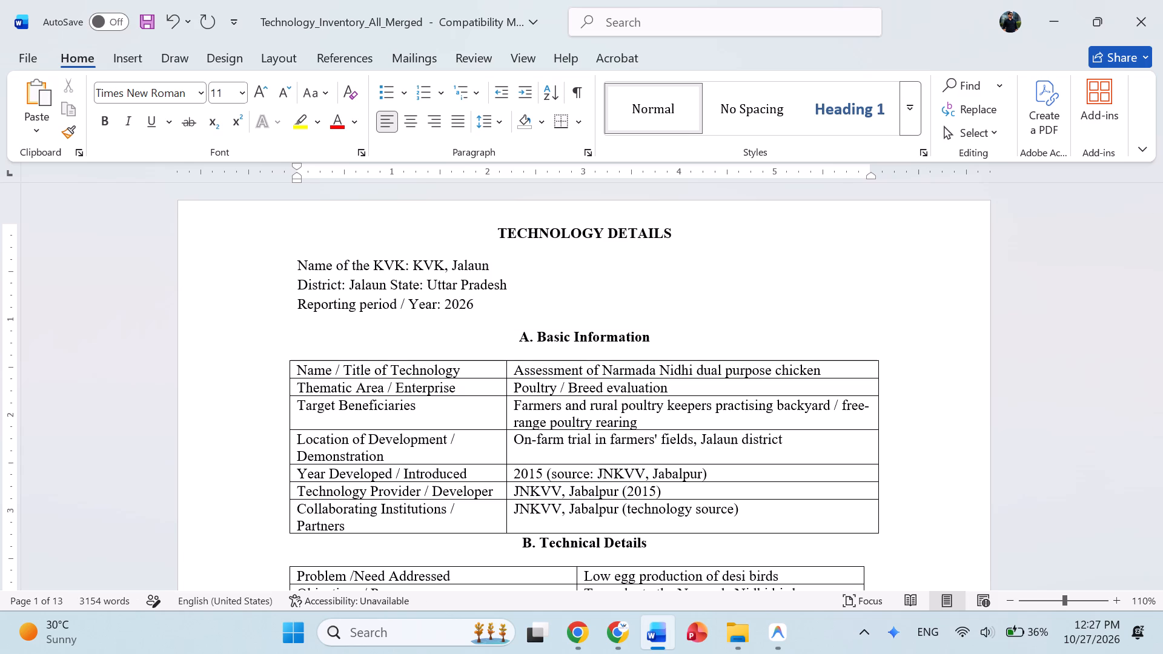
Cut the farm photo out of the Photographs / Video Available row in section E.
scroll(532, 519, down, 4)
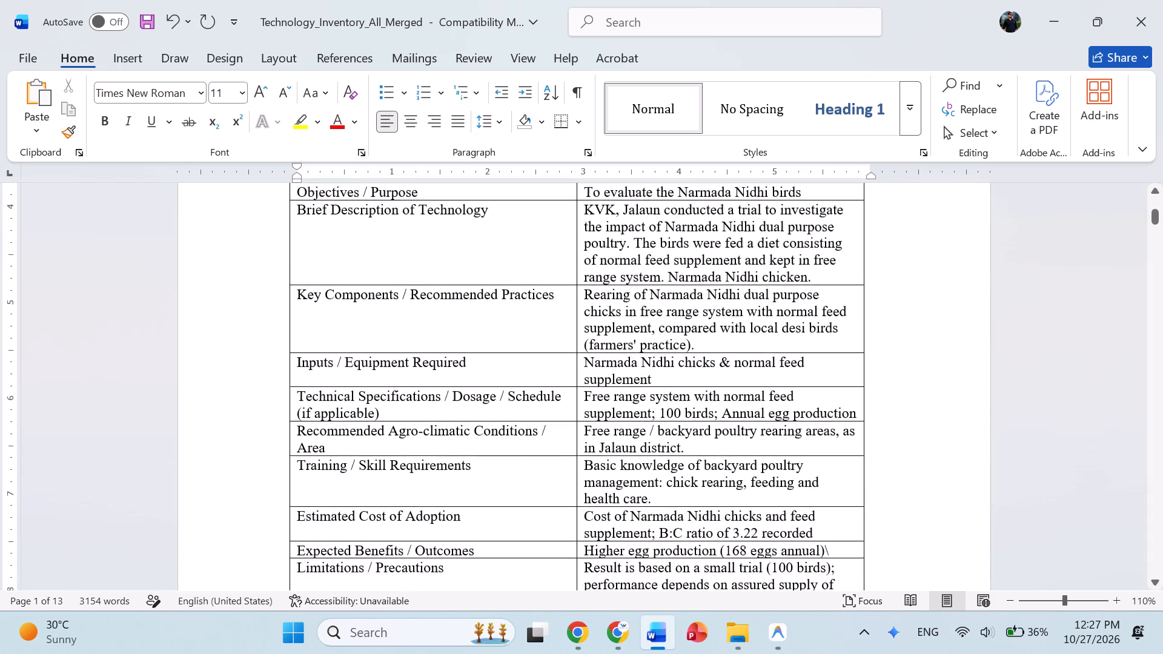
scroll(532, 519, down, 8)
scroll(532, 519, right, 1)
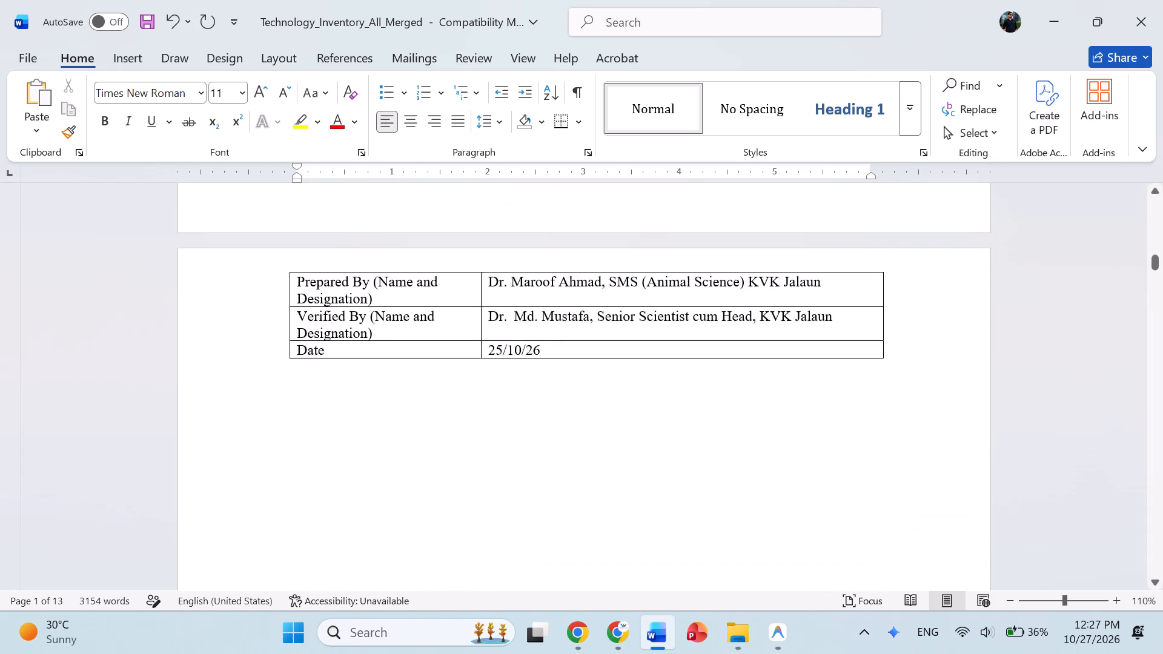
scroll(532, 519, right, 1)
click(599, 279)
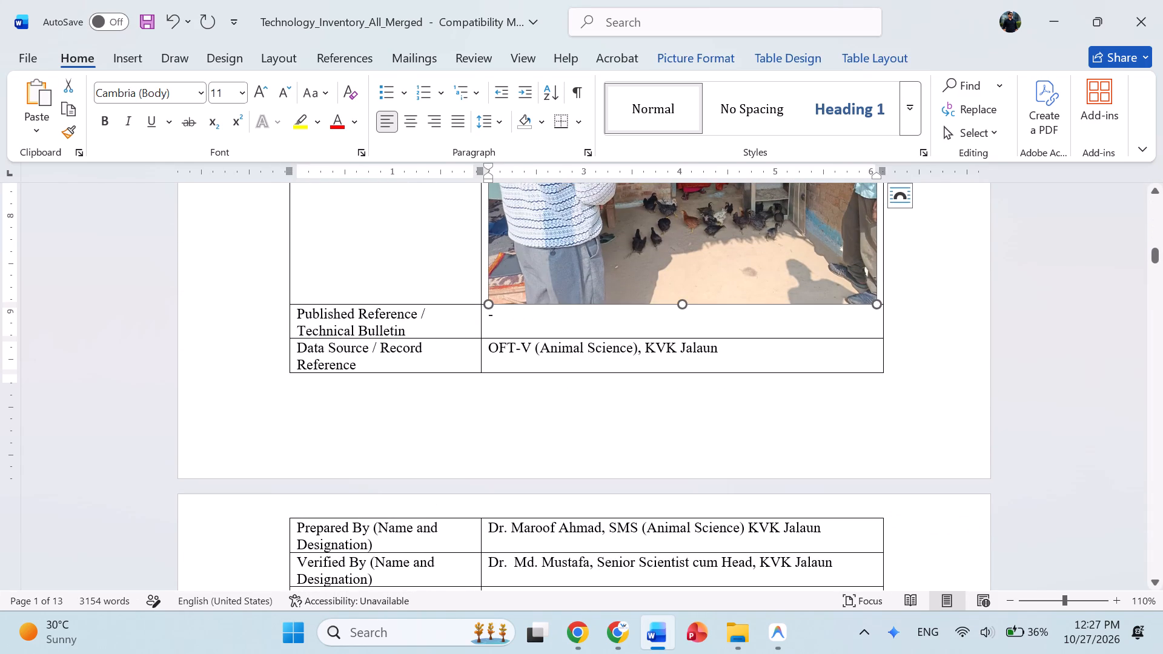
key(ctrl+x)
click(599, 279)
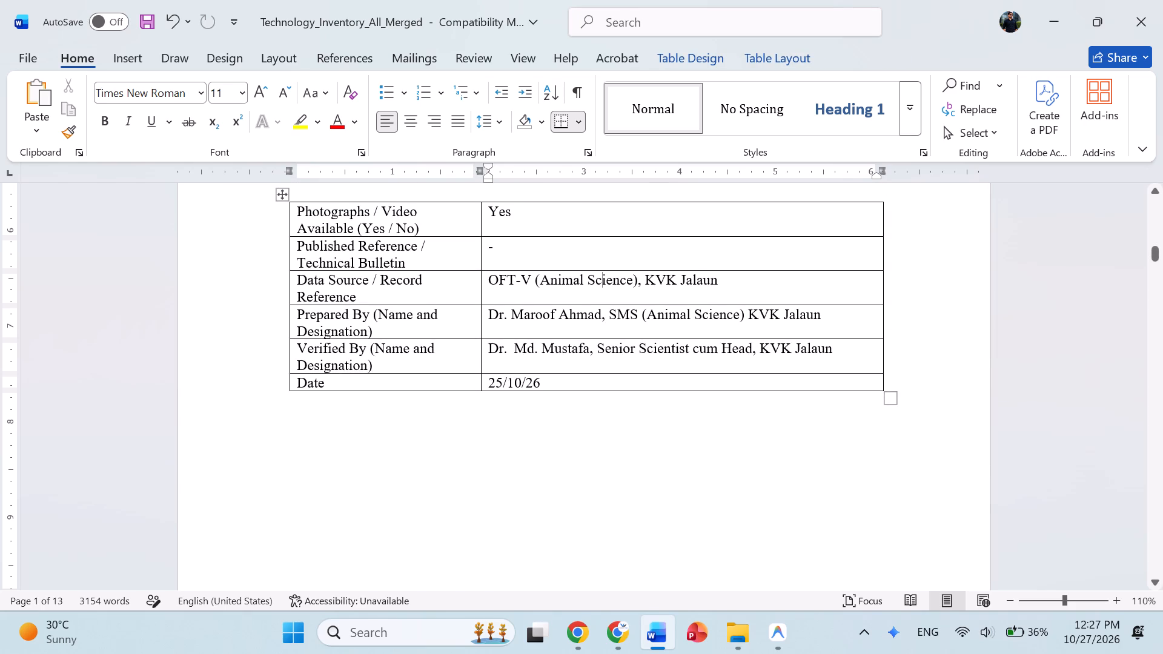
Narrow the first column of the section D Constraints and Future Scope table to about 2.25 inches.
click(506, 466)
scroll(506, 466, up, 2)
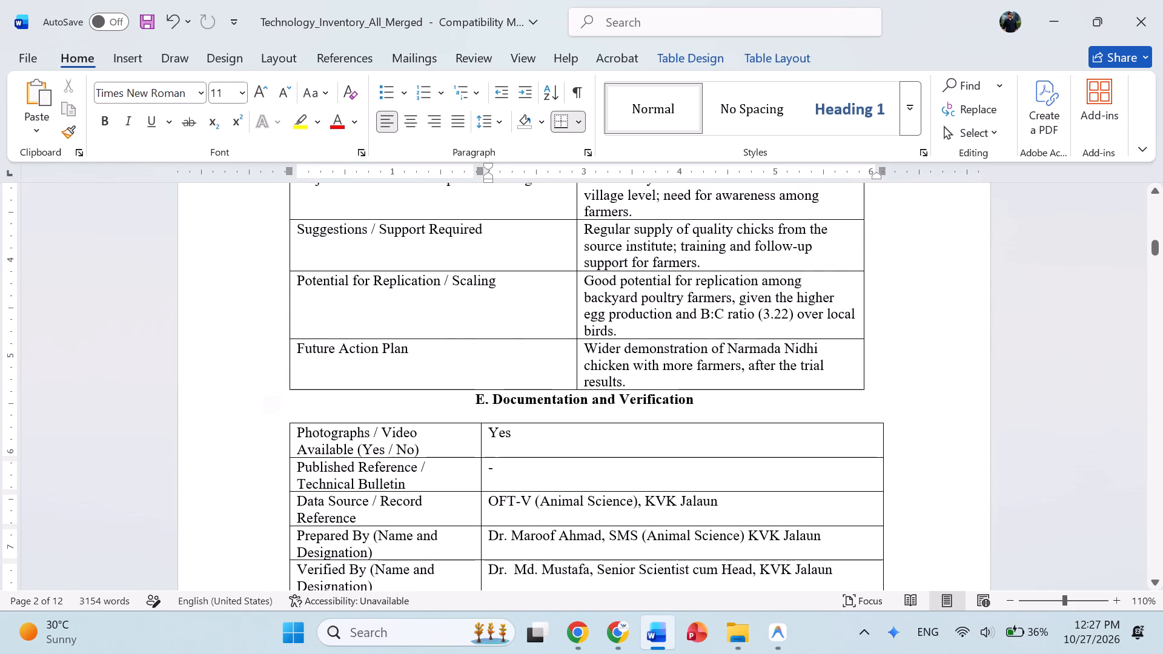
scroll(506, 466, up, 2)
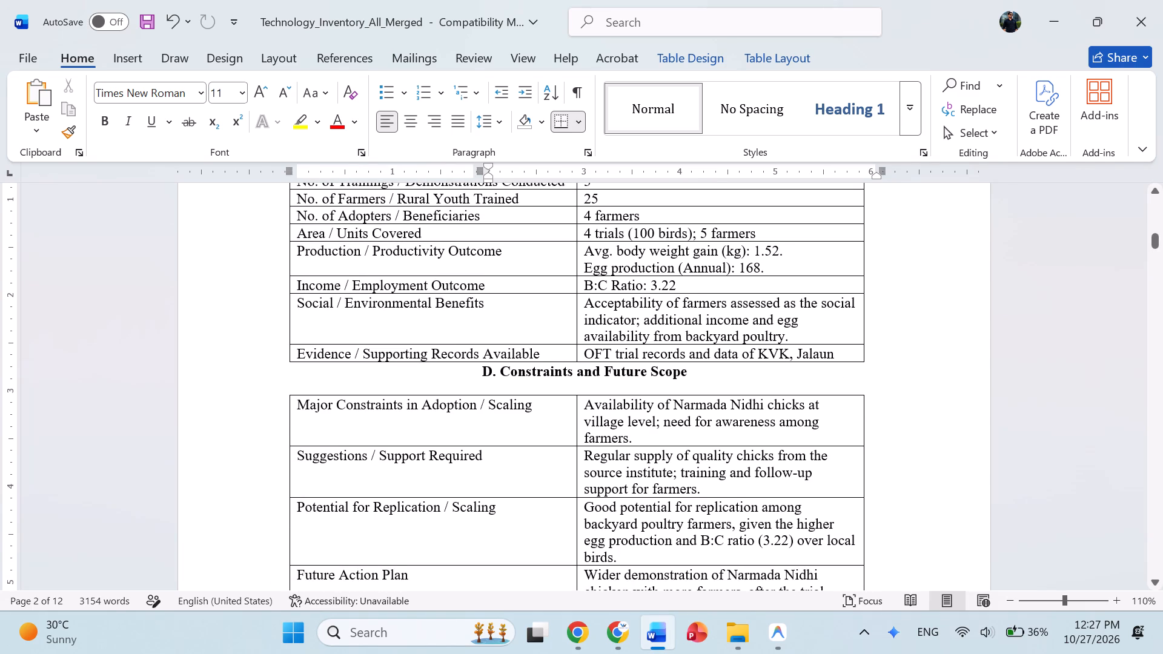
drag(577, 436, 503, 440)
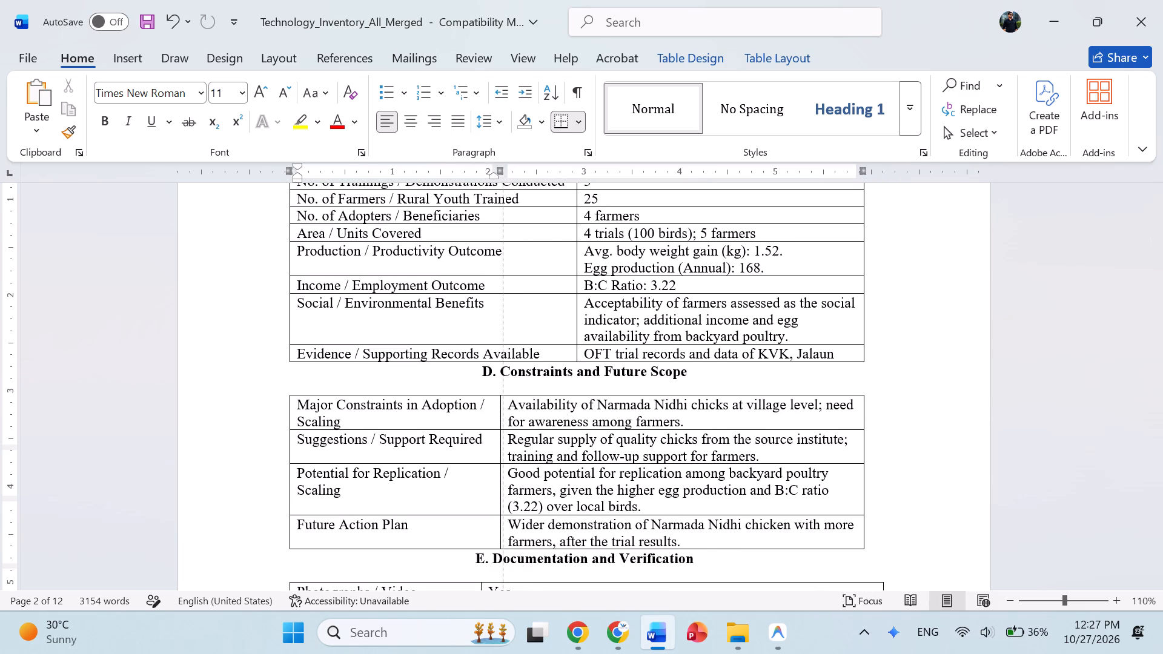
drag(503, 440, 508, 440)
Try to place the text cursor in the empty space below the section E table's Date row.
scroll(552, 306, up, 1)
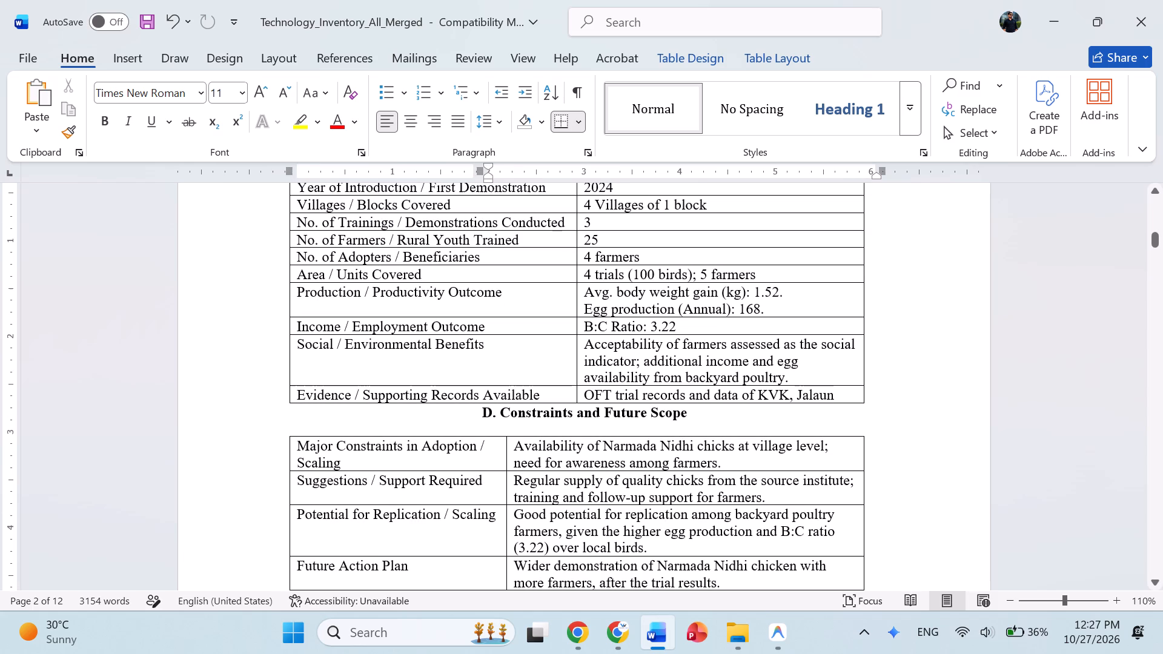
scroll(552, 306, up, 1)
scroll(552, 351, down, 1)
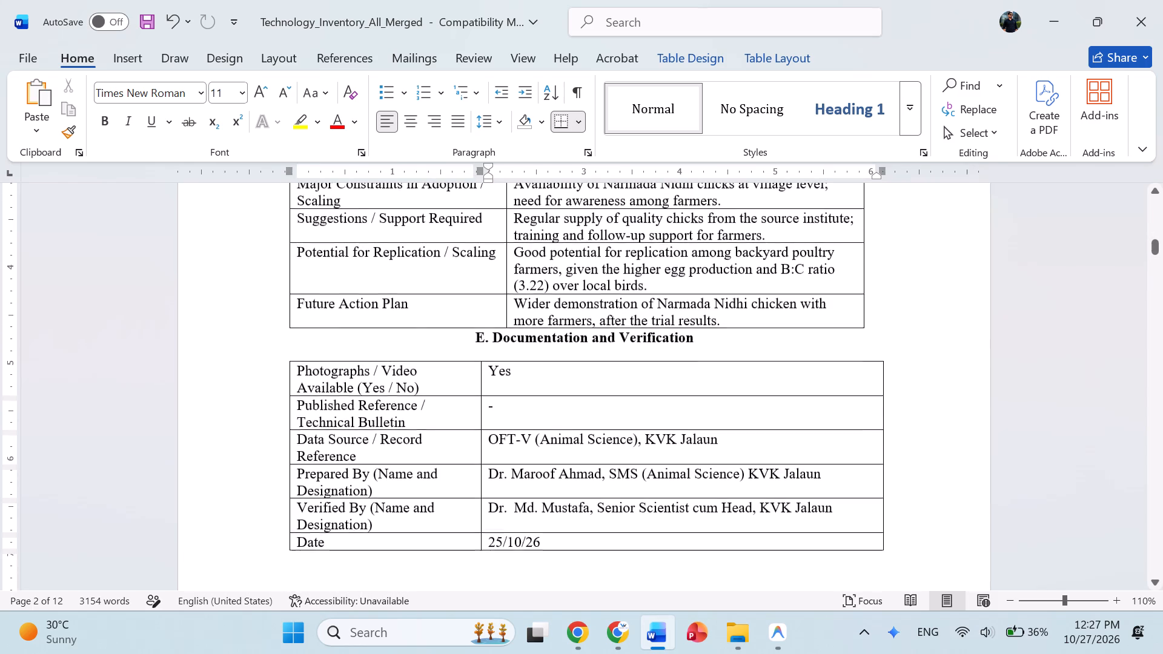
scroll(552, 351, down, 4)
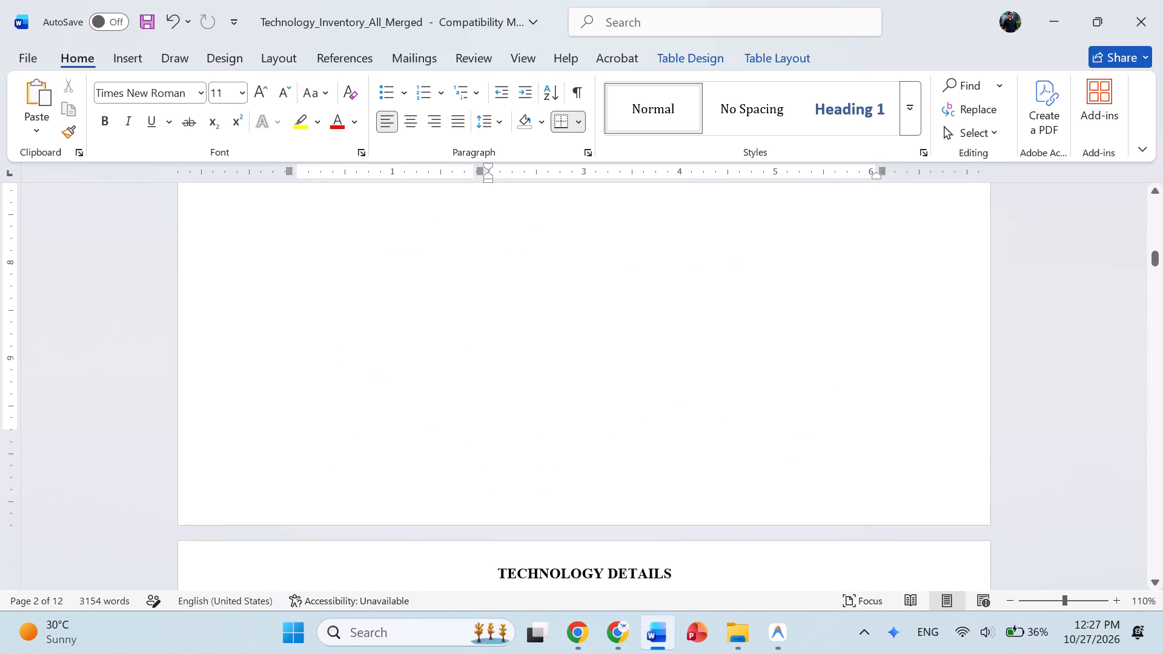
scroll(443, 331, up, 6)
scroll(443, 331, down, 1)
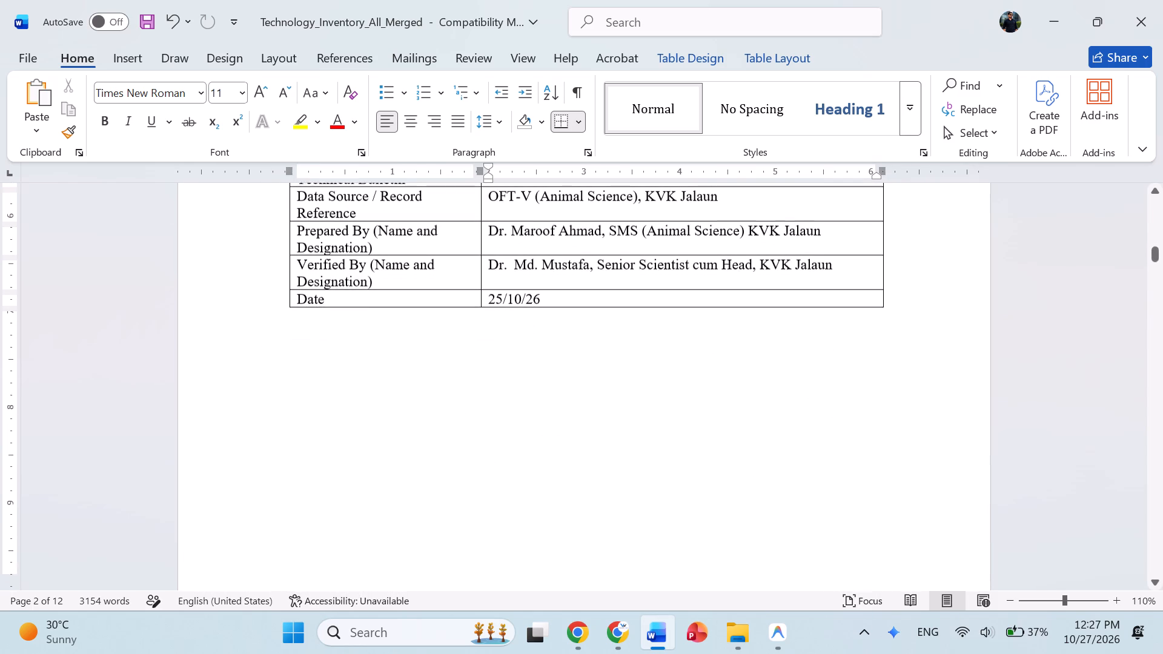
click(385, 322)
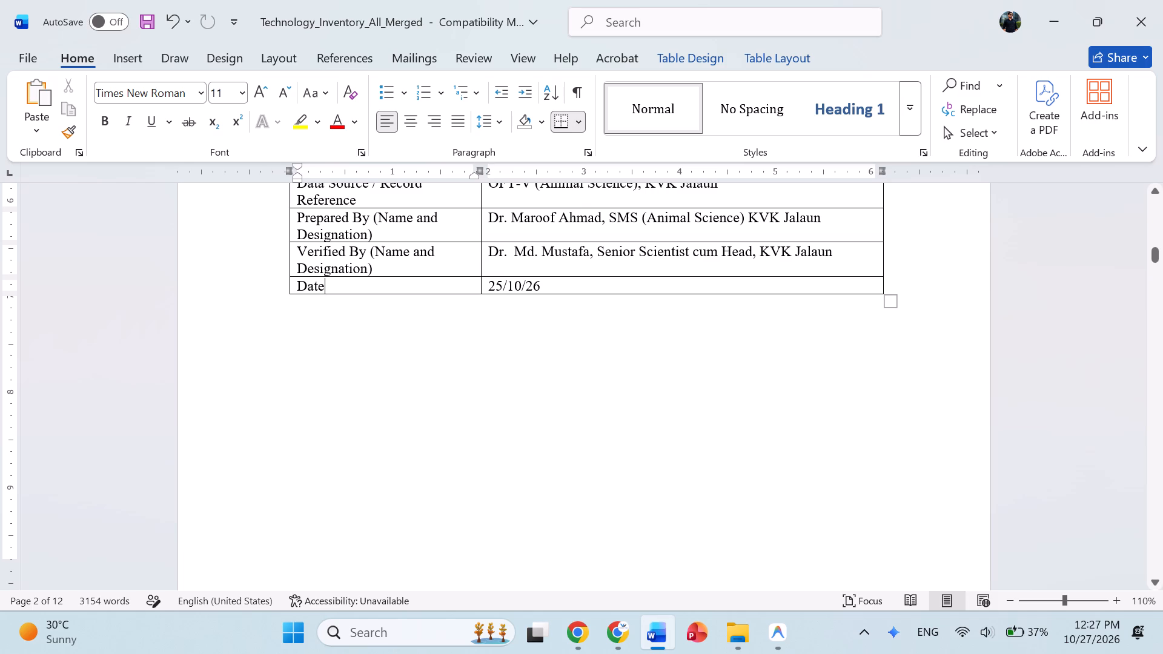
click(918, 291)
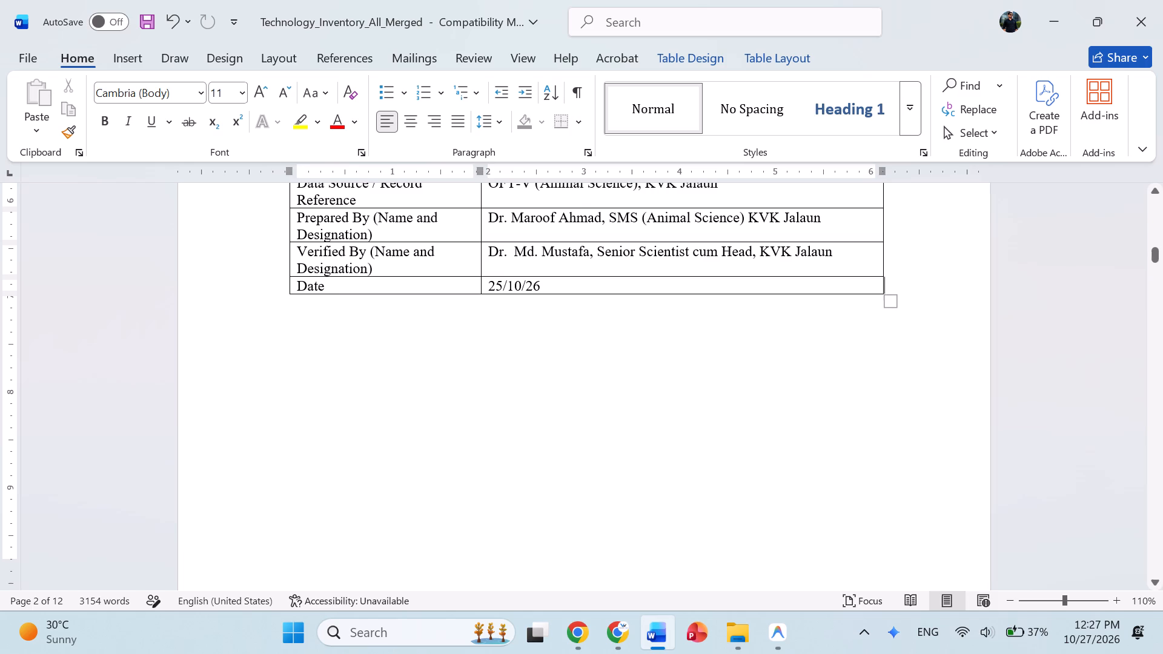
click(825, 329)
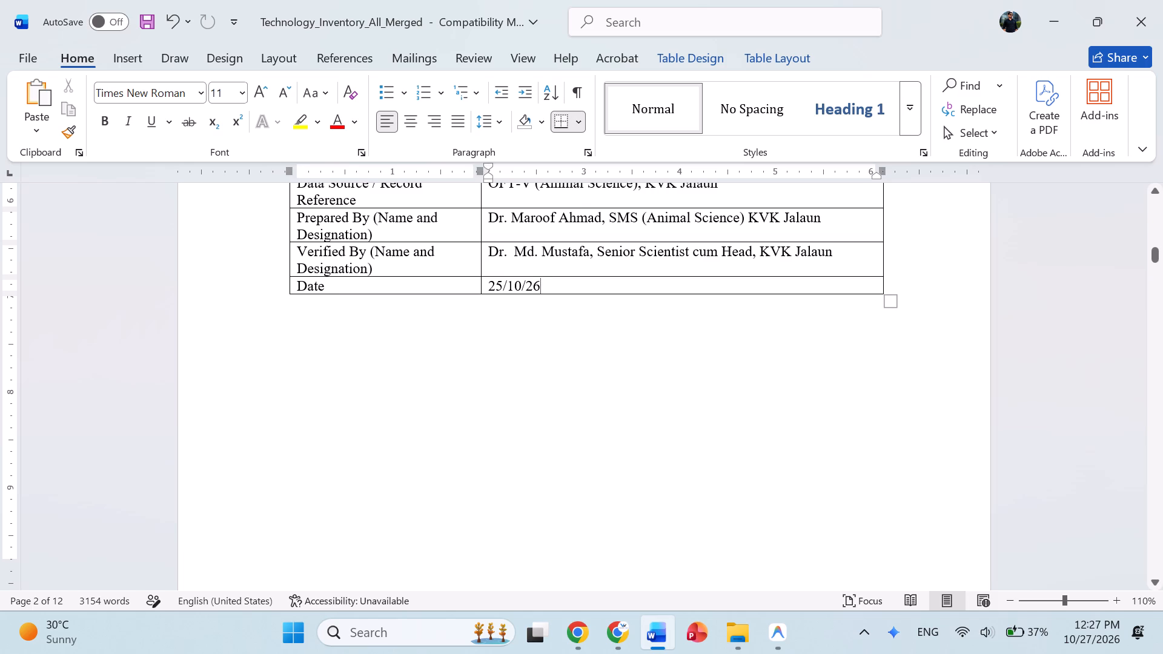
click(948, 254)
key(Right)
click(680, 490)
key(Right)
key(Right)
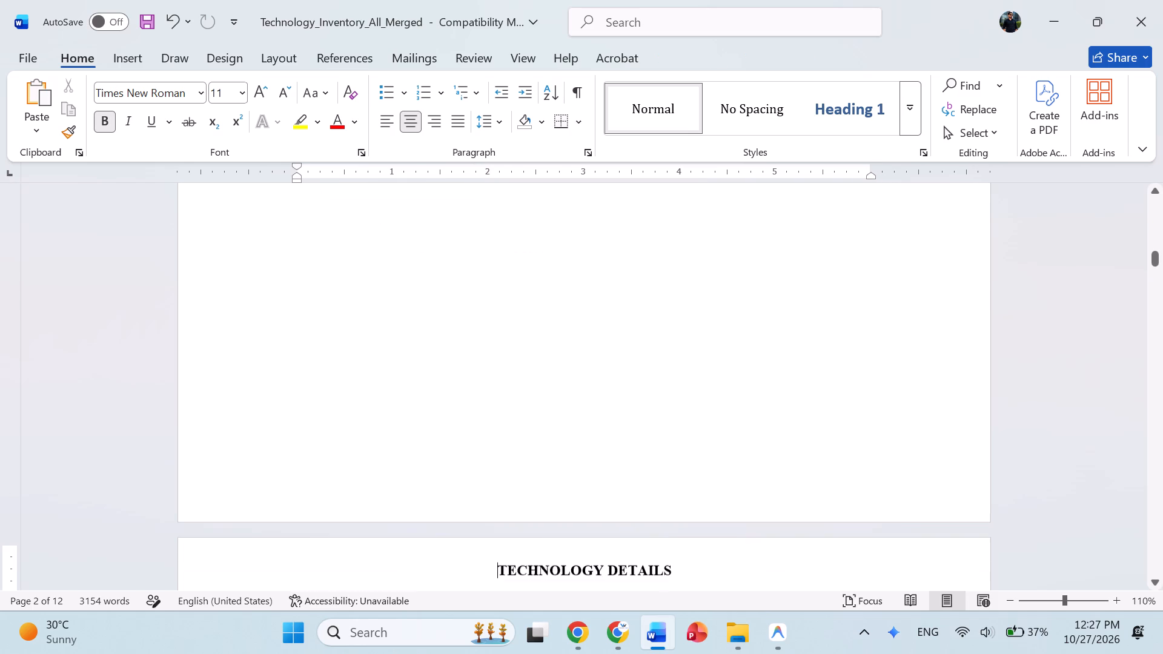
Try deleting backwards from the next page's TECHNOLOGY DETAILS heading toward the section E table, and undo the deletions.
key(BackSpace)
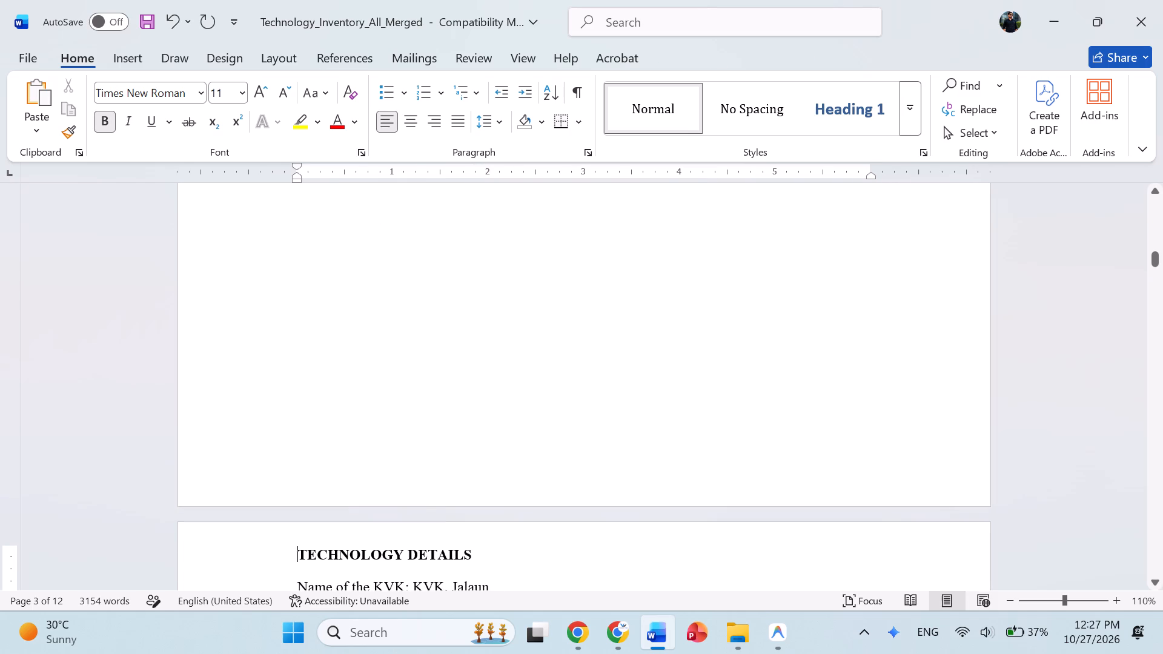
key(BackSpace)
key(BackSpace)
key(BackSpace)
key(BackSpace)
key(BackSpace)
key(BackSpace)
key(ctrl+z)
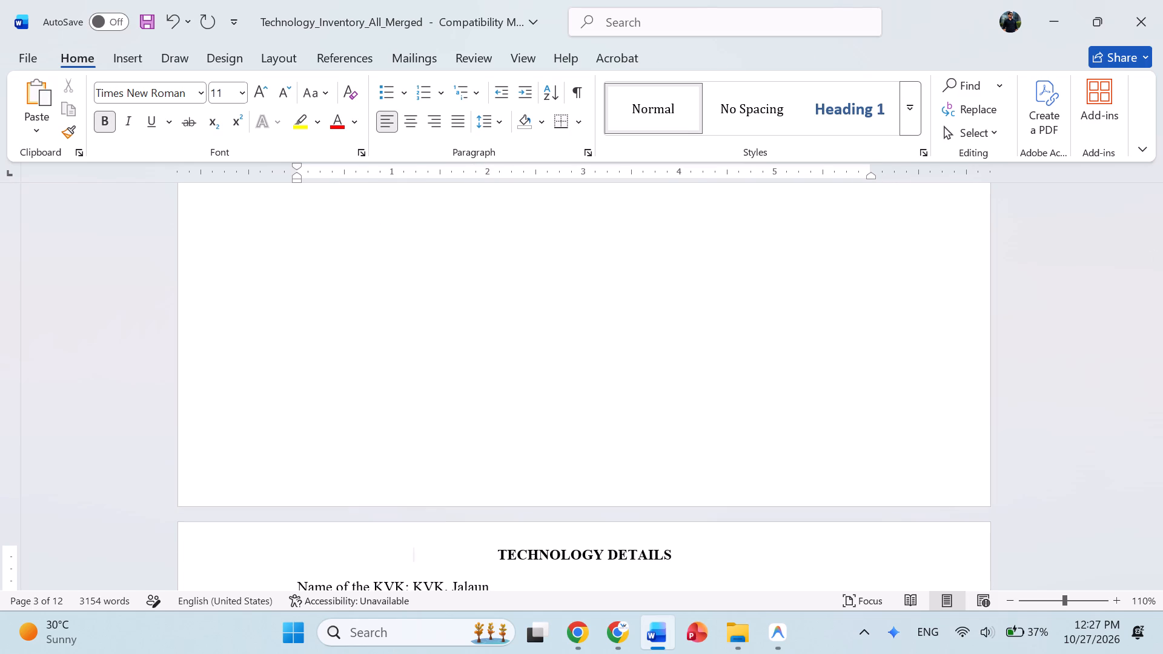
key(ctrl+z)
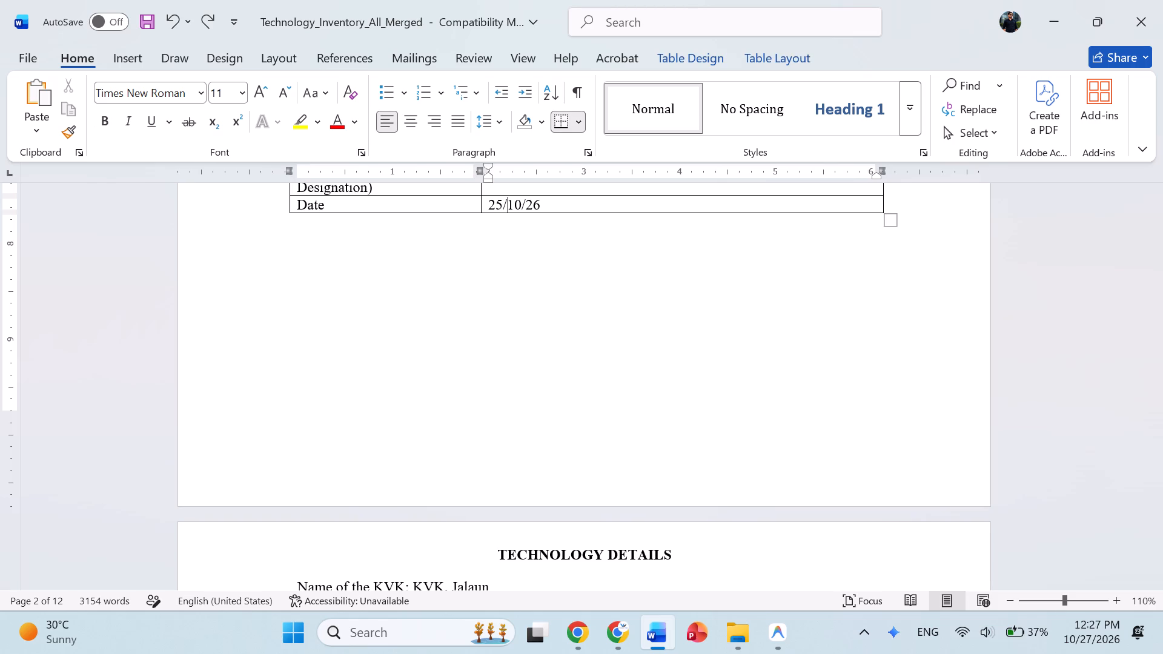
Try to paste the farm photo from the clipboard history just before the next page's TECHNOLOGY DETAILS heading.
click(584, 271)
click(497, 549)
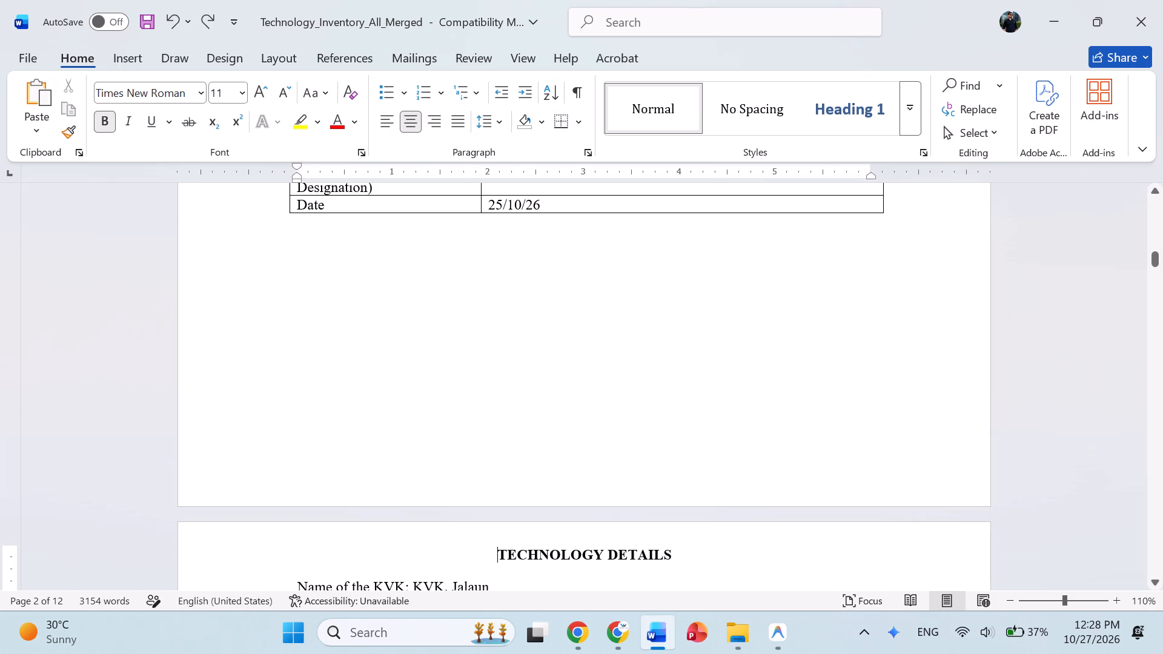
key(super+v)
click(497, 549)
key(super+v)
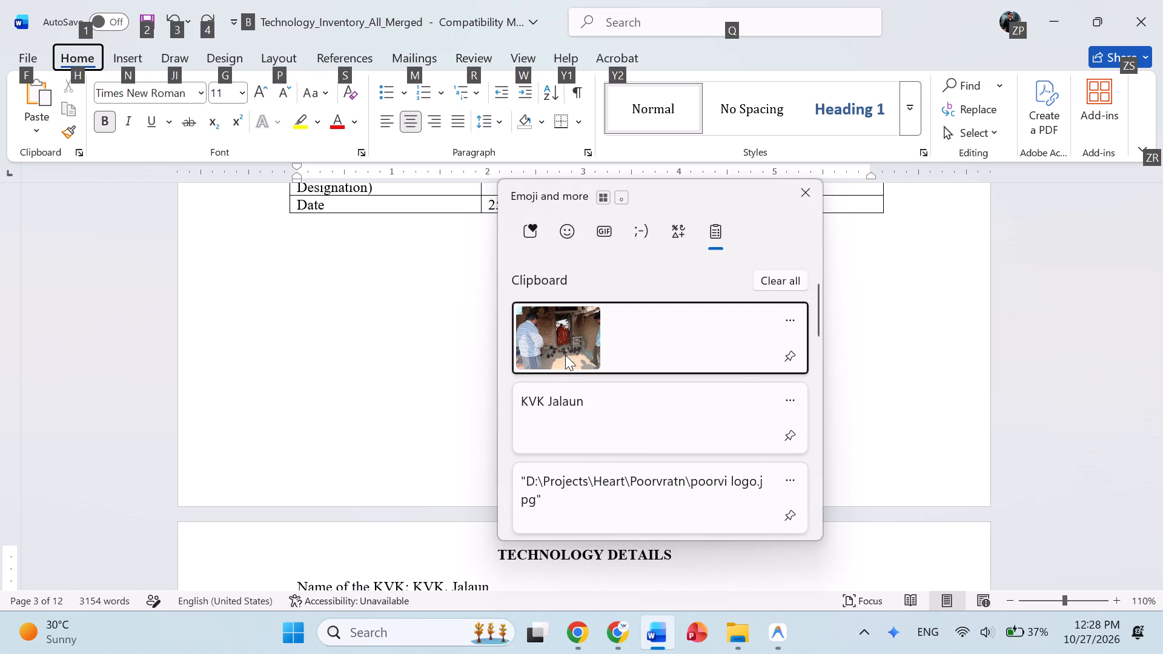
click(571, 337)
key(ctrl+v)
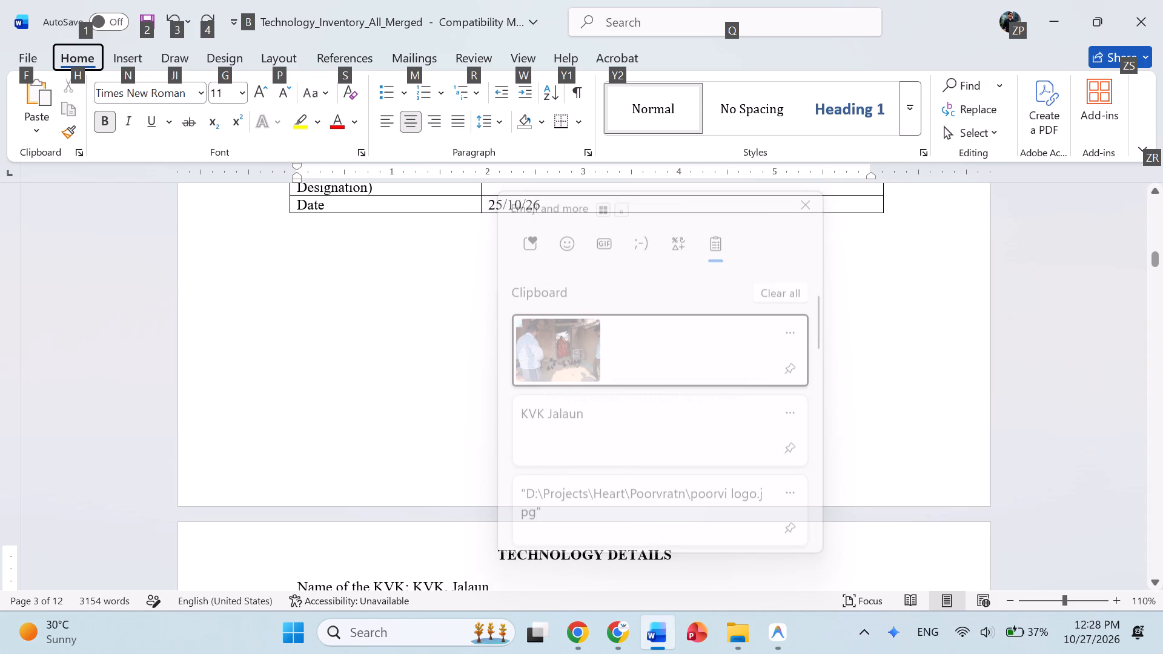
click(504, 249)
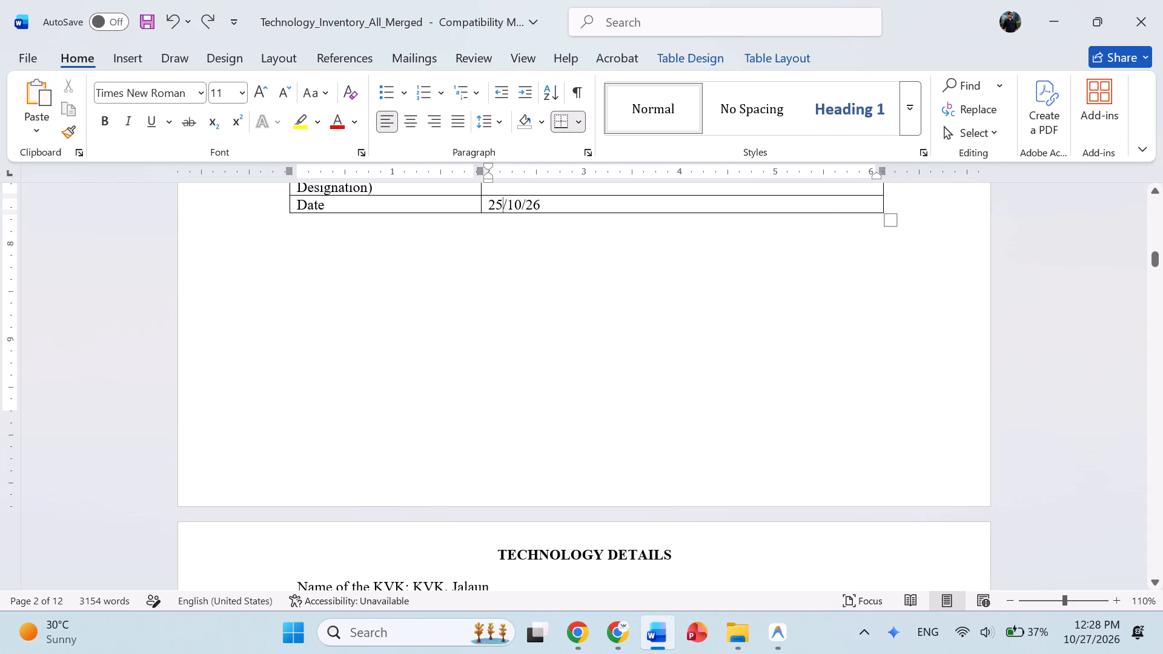
Insert a page break before the TECHNOLOGY DETAILS heading of the CARI Debendra poultry entry.
click(899, 207)
click(879, 285)
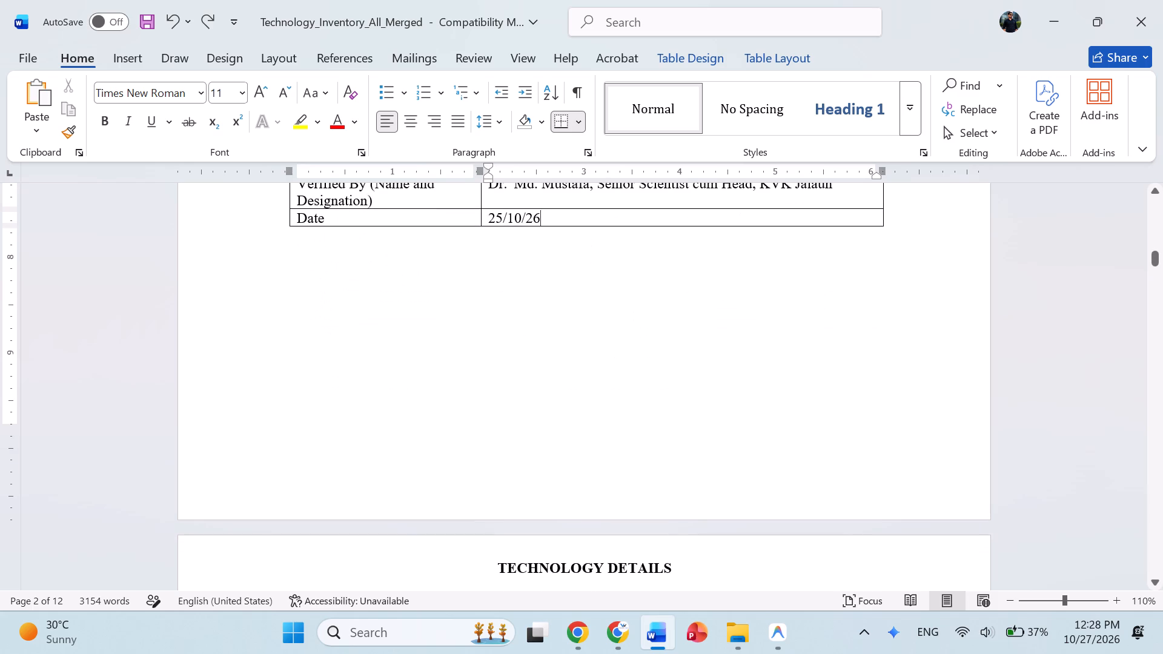
scroll(746, 399, down, 1)
click(497, 296)
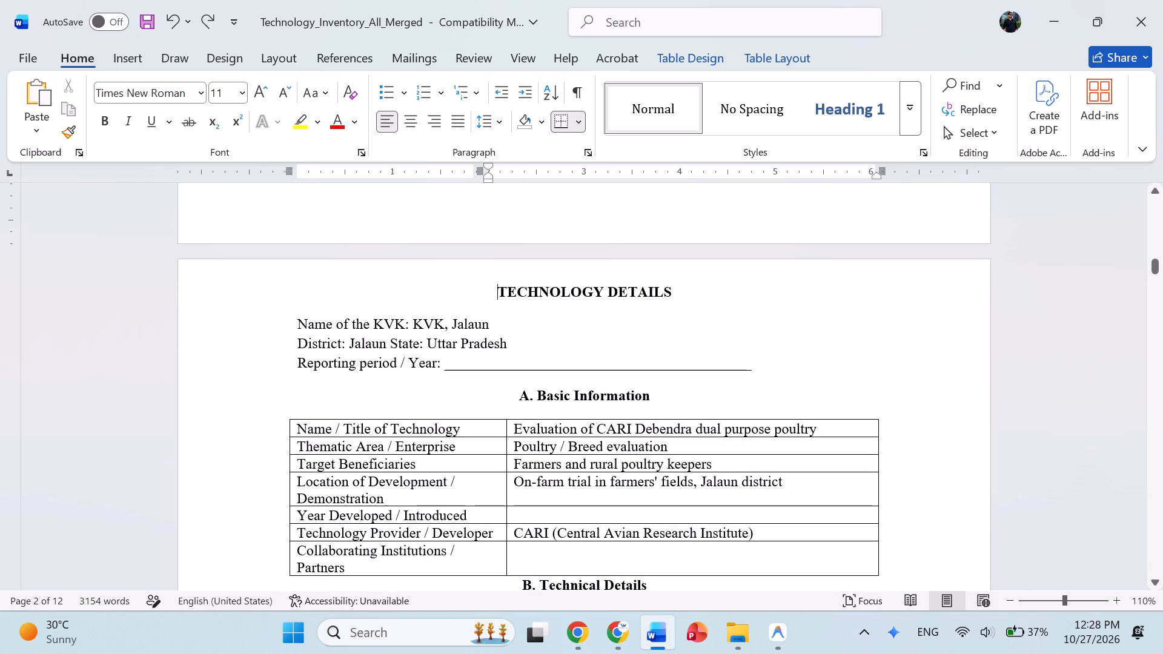
key(ctrl+Return)
Place the text cursor on the new blank page after the section E table and start inserting an object there.
scroll(497, 296, up, 4)
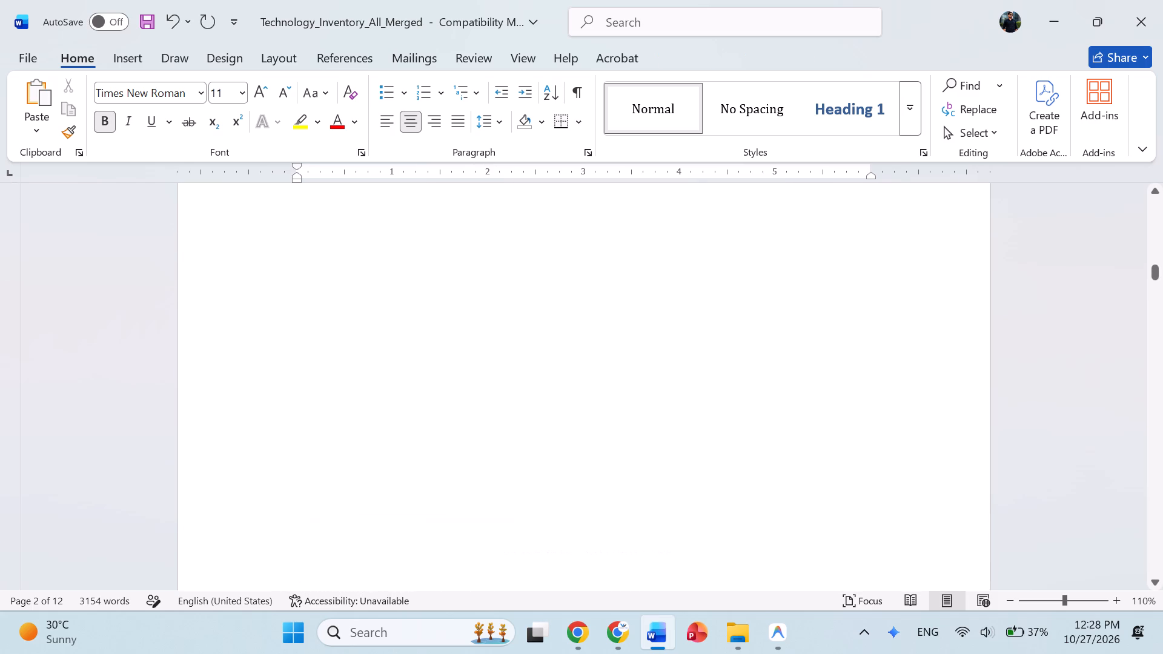
scroll(497, 296, up, 5)
click(462, 415)
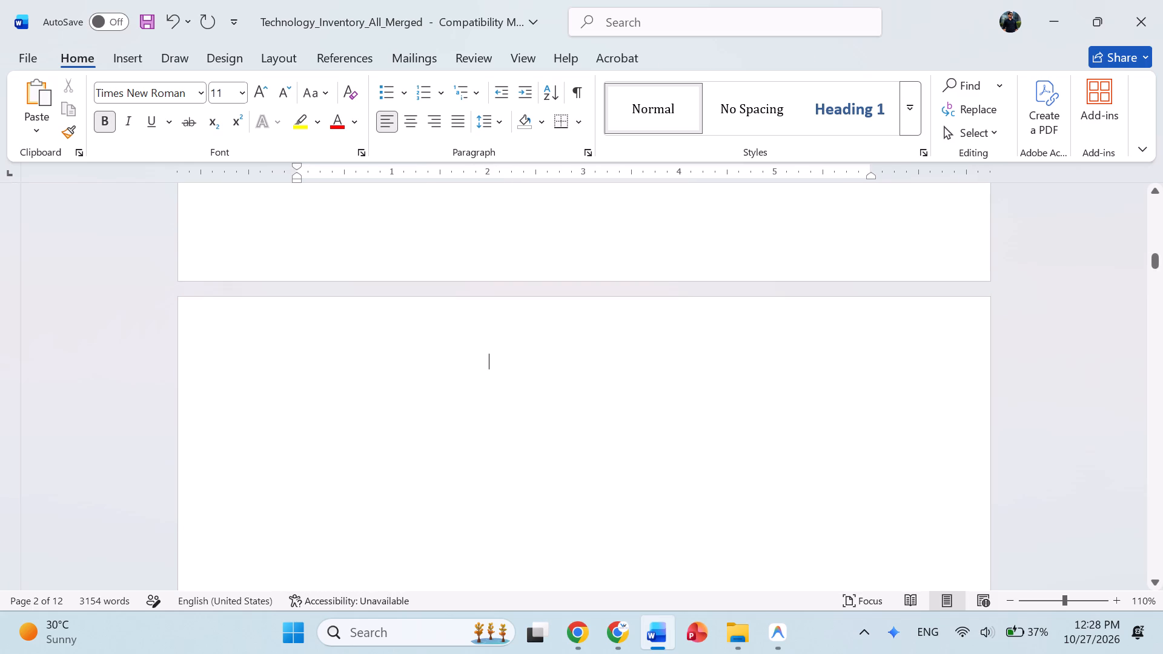
click(138, 65)
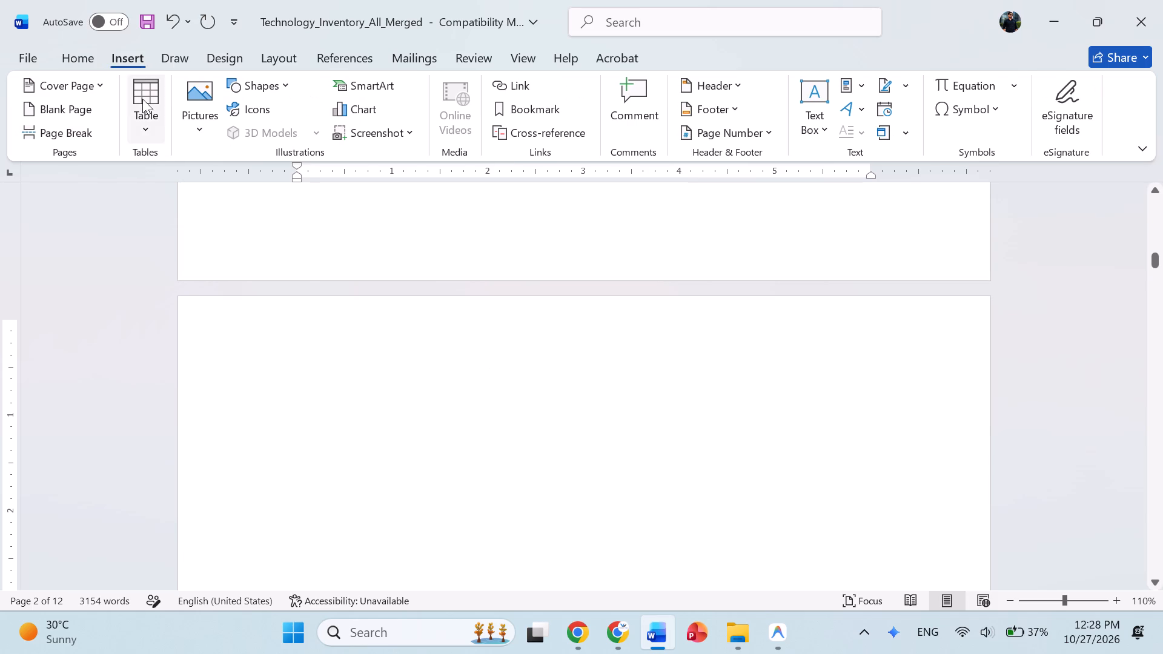
Insert a table with two columns and two rows at the text cursor on the blank page after section E.
click(142, 110)
click(168, 215)
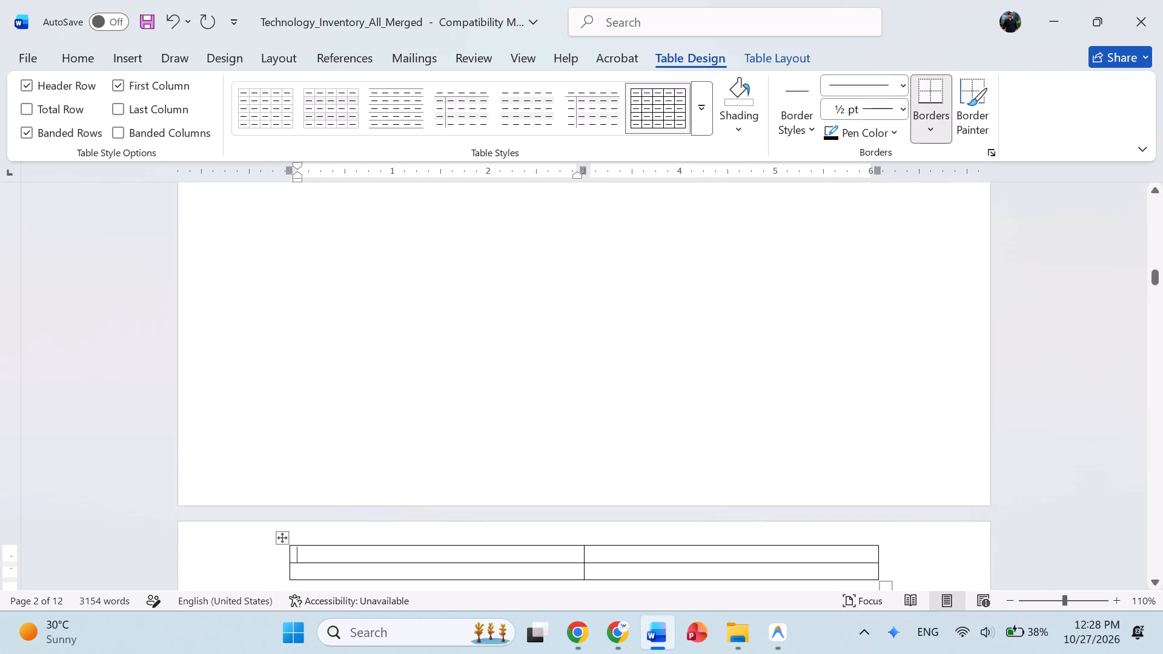
Add the centred bold heading "Photographs" at the top of the blank page preceding the new table.
scroll(495, 289, down, 2)
scroll(495, 289, up, 6)
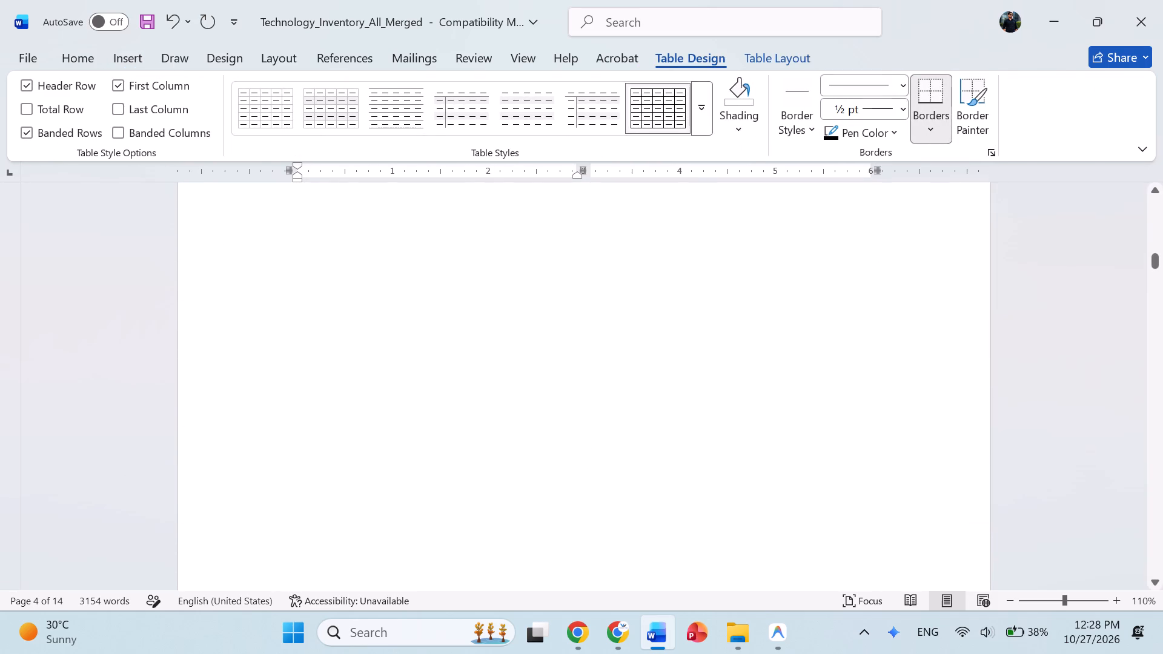
scroll(495, 289, up, 2)
click(495, 372)
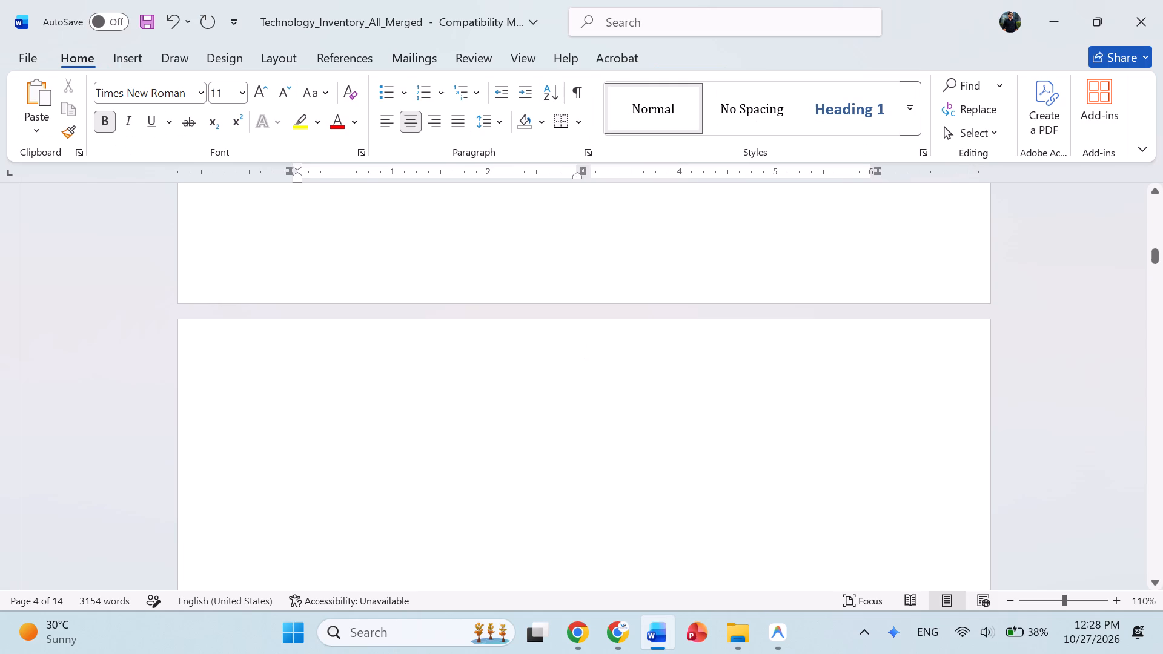
key(BackSpace)
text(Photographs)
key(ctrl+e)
Remove the page break after the Photographs heading to bring the empty two-by-two table onto the same page.
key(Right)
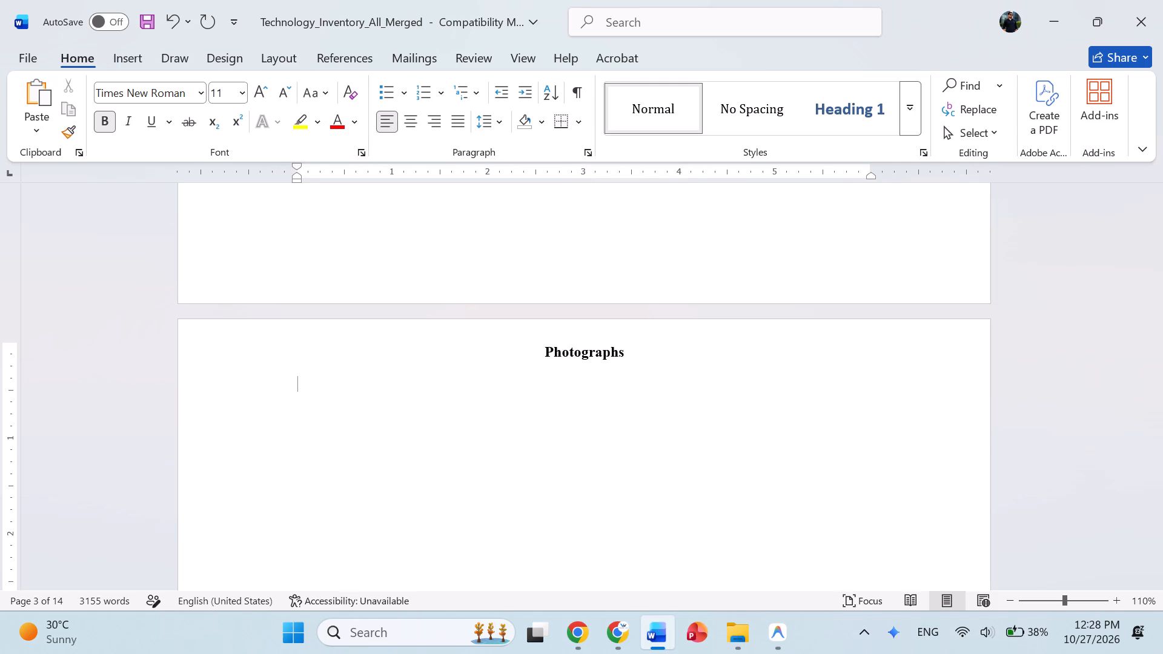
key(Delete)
Paste the copied farm photo into the first cell of the table under the Photographs heading.
click(496, 417)
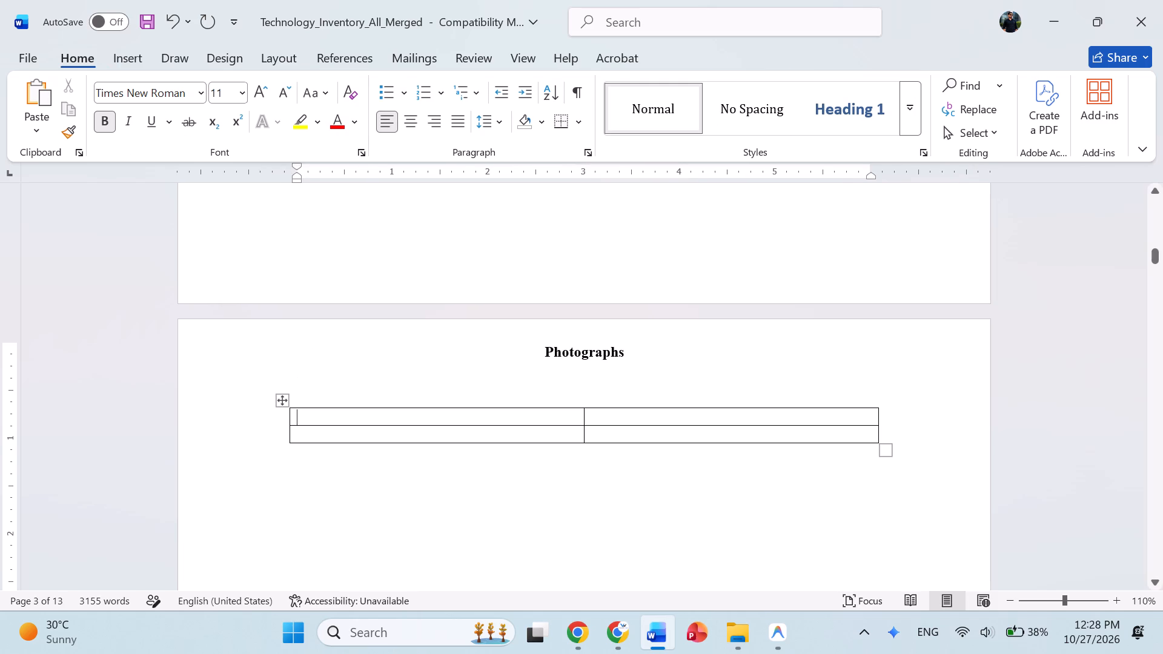
key(ctrl+v)
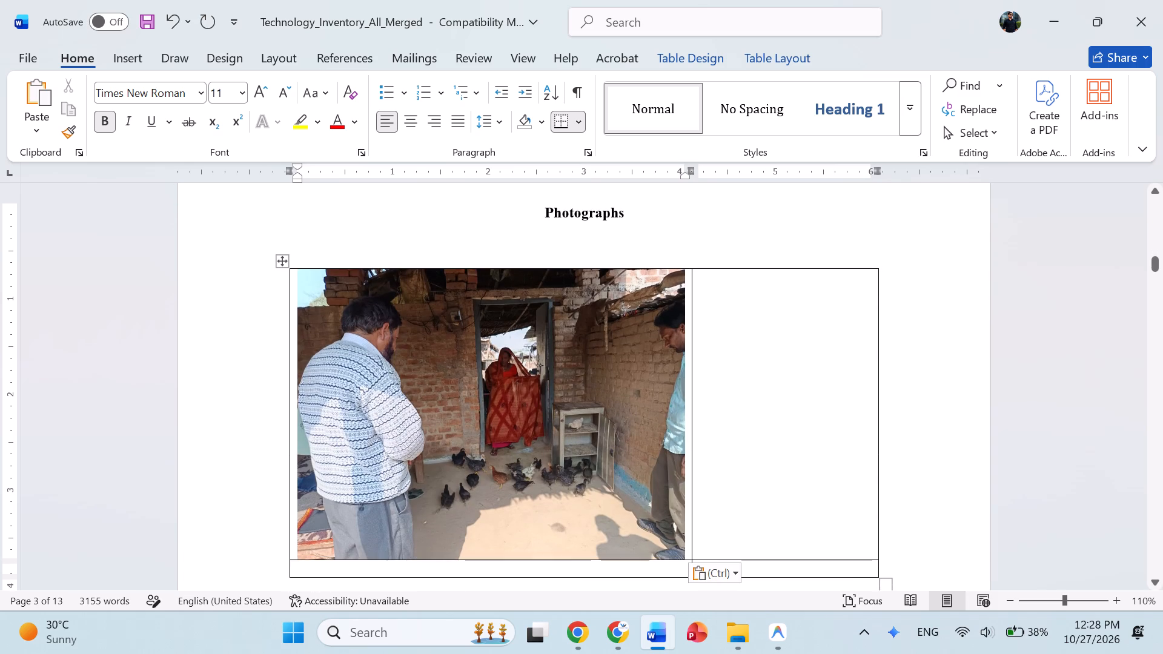
Select the pasted farm photo in the first cell of the Photographs table.
scroll(651, 489, down, 1)
click(643, 408)
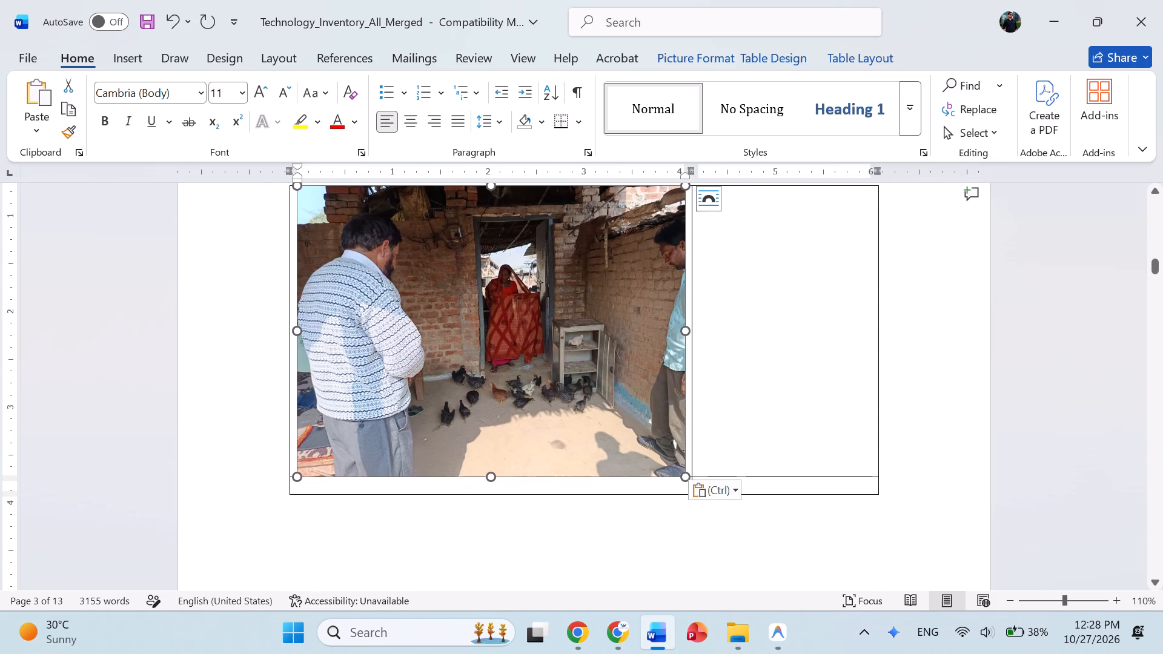
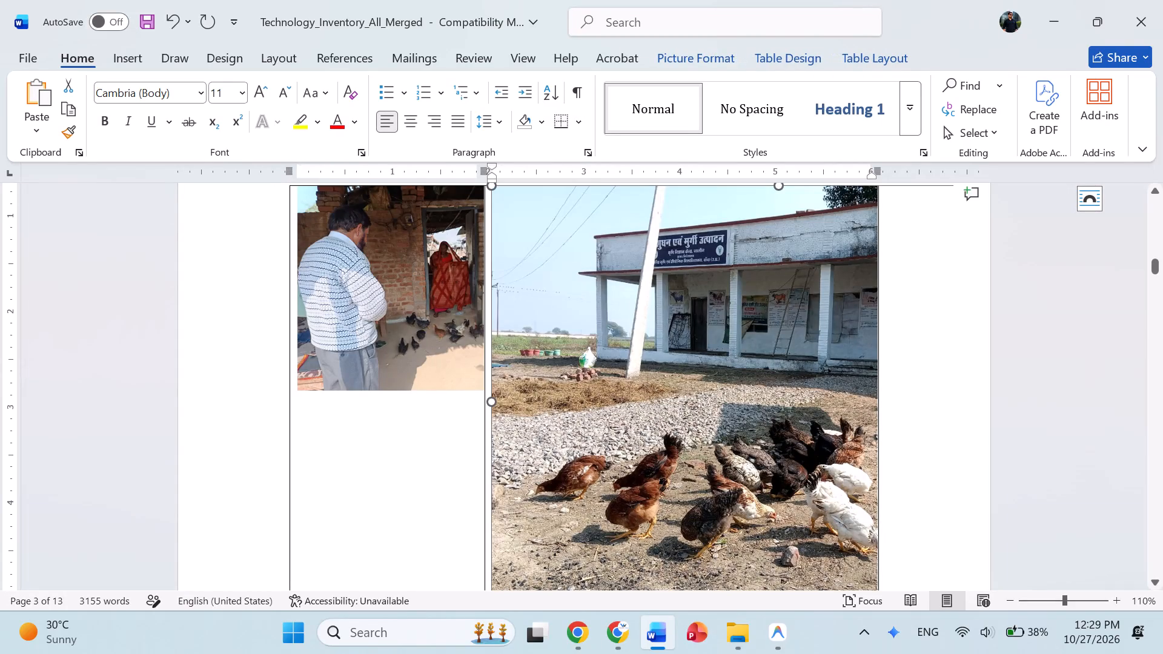
Shrink the chicken flock photo in the Photographs table to about the same size as the backyard photo beside it.
click(702, 348)
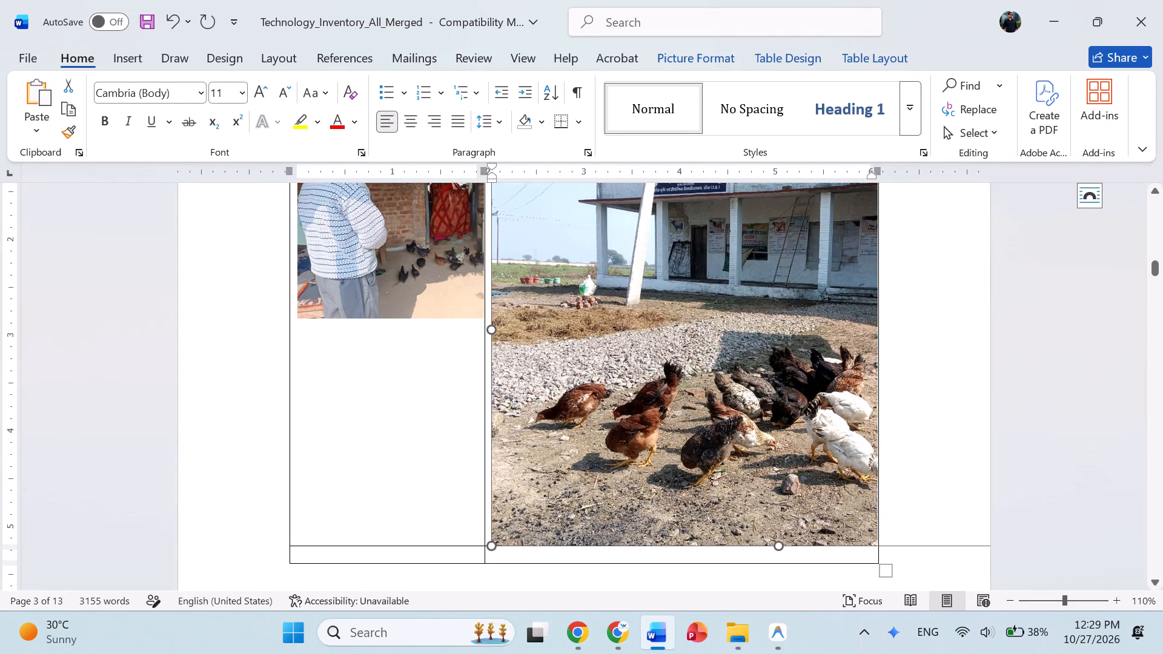
drag(495, 544, 655, 341)
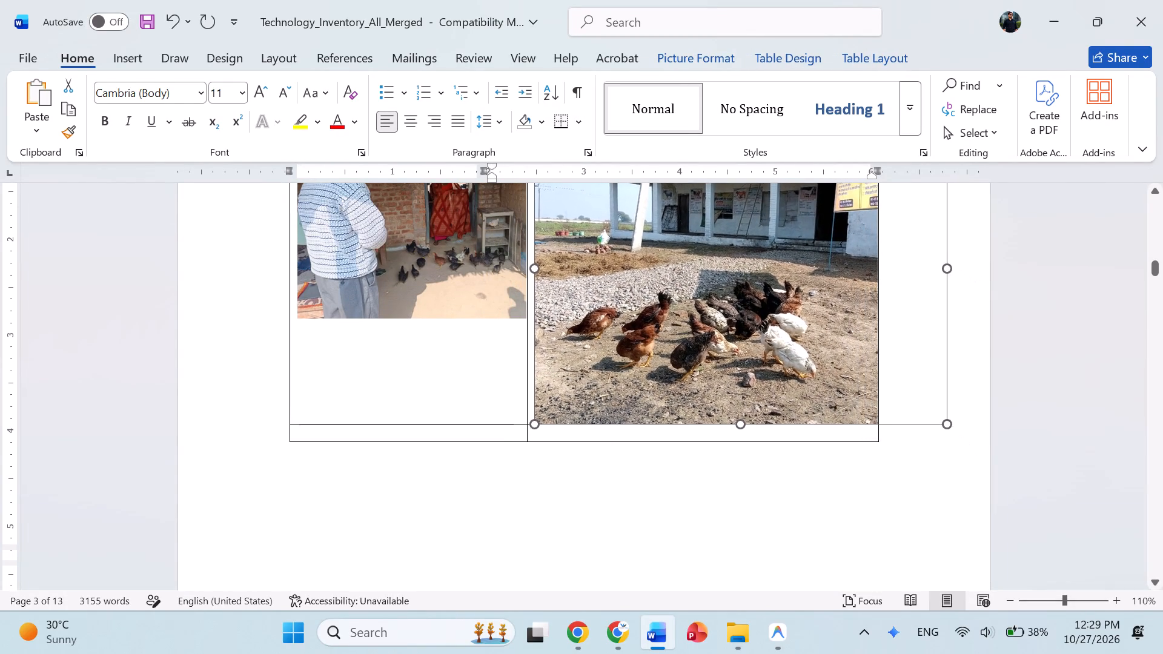
drag(655, 341, 674, 206)
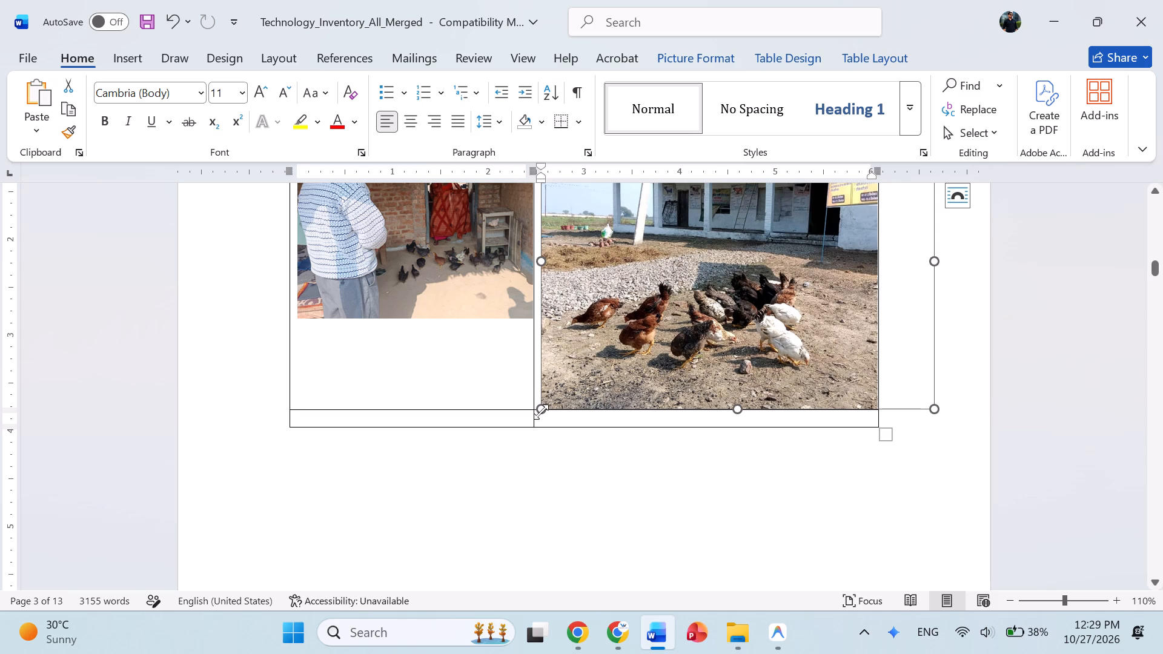
drag(541, 412, 648, 274)
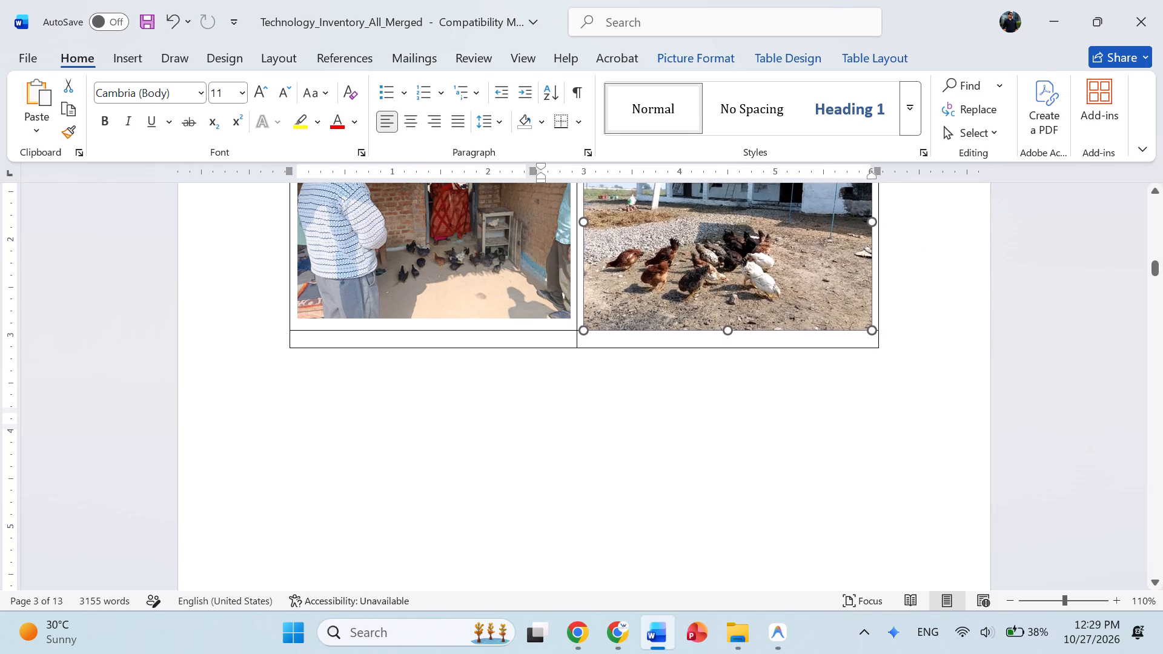
drag(648, 274, 660, 257)
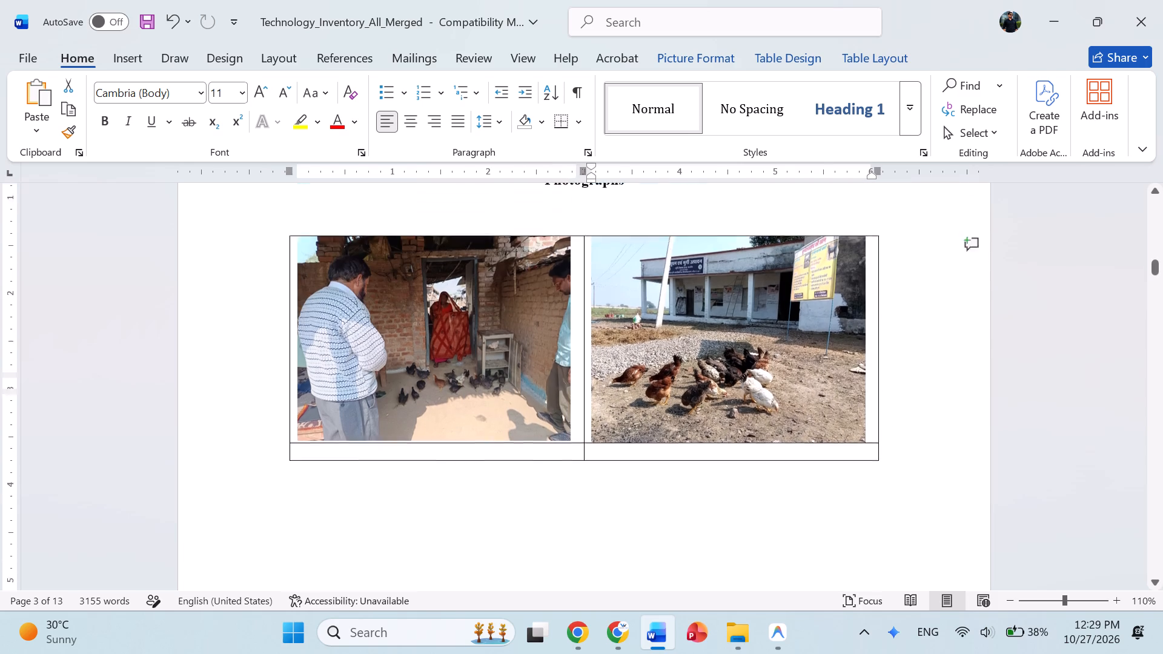
Caption the chicken flock photo "Narmada Nidhi at KVK Demo Unit" in the table cell below it.
click(554, 483)
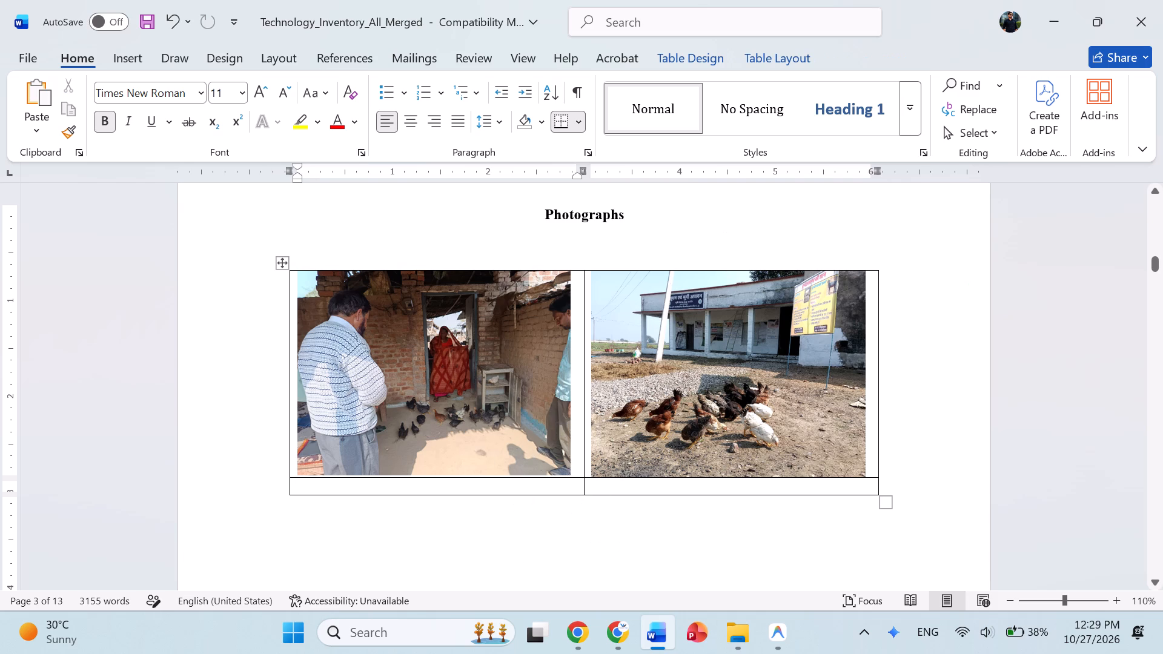
click(623, 492)
text(Nardma)
key(BackSpace)
key(BackSpace)
key(BackSpace)
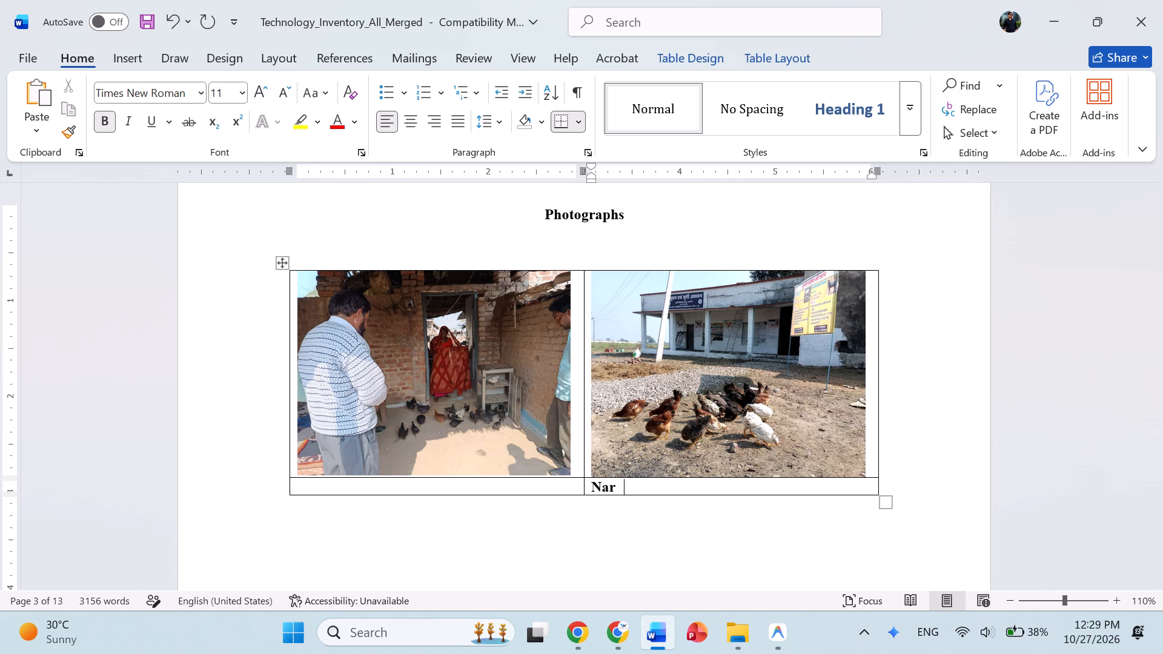
text(mada Nis)
key(BackSpace)
text(dhi at KVK)
key(space)
text(Demo Unit)
Insert the word "rearing" after "Narmada Nidhi" in the flock photo's caption.
key(ctrl+Left)
key(ctrl+Left)
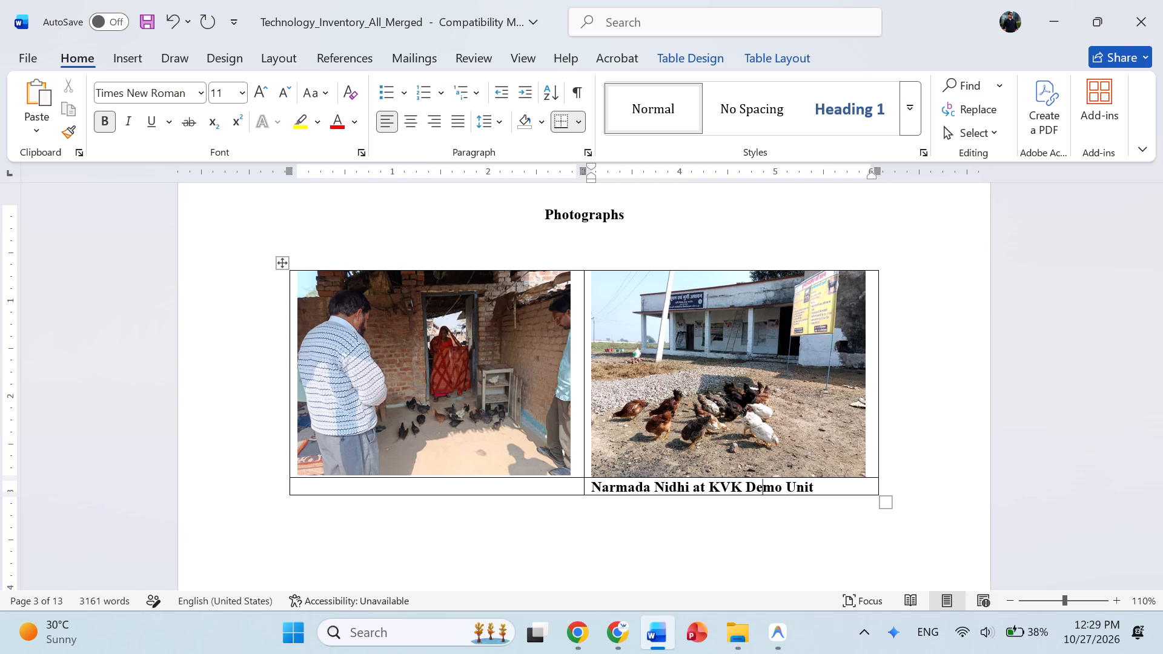
key(ctrl+Left)
key(ctrl+Left)
text(rearing)
key(space)
Caption the backyard photo "Narmada Nidhi rearing at farmer's backyard", reusing the opening words copied from the flock photo's caption.
key(ctrl+Left)
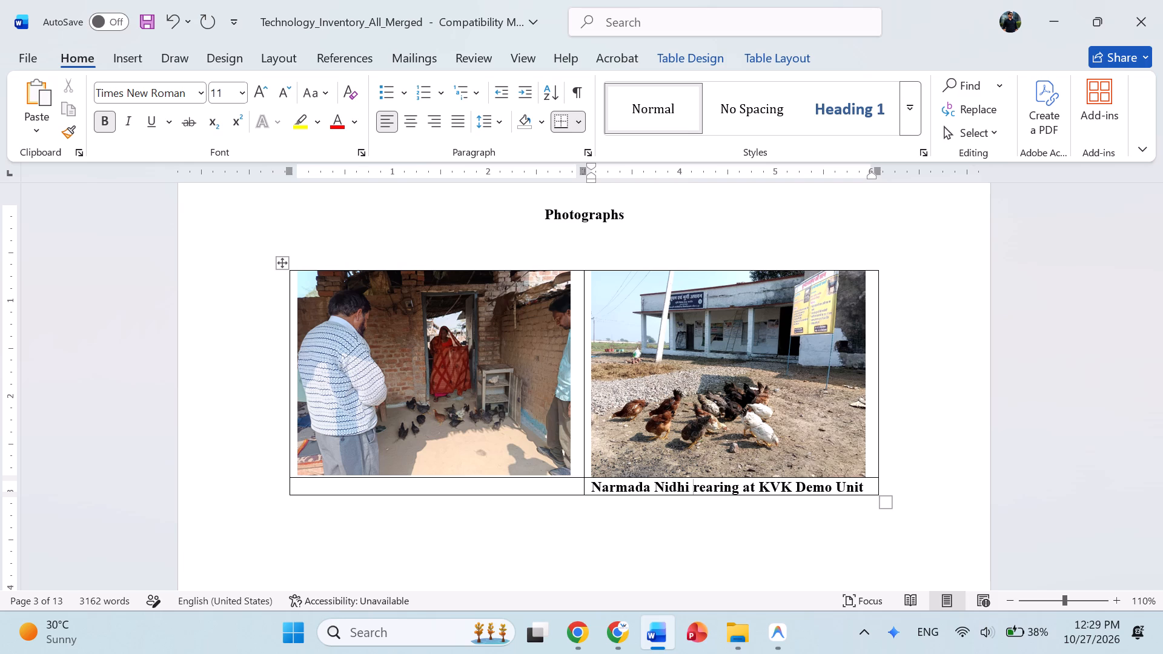
key(ctrl+Right)
key(Right)
key(Right)
key(ctrl+shift+Left)
key(ctrl+shift+Left)
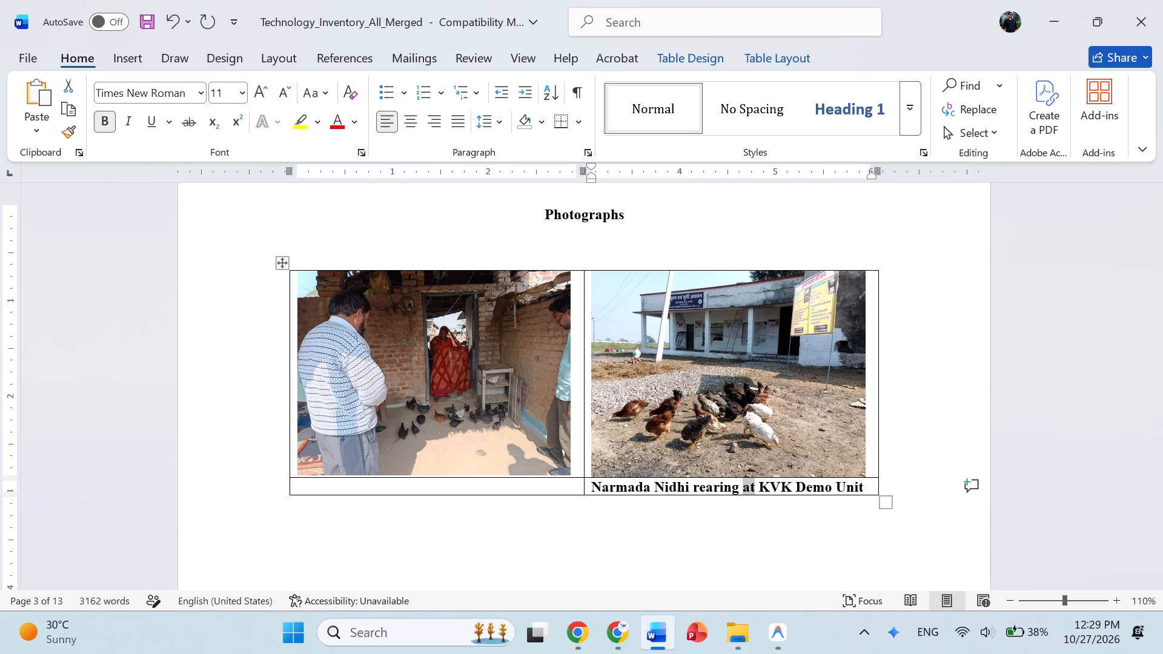
key(ctrl+shift+Left)
key(ctrl+shift+Left)
key(ctrl+c)
key(ctrl+Left)
key(ctrl+Left)
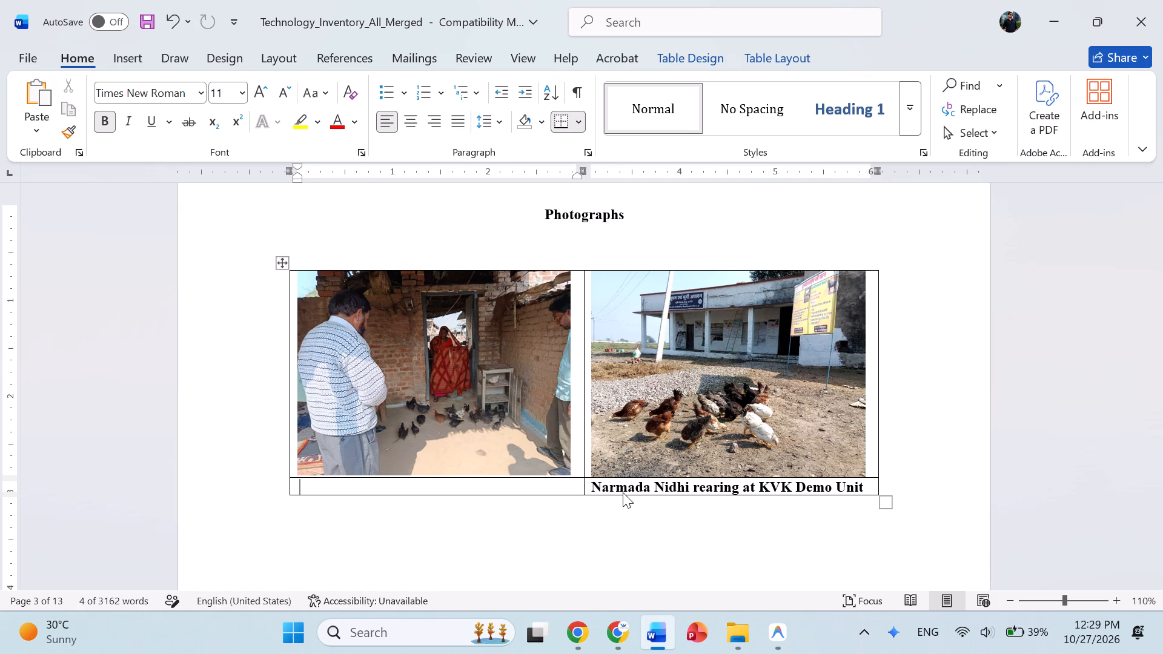
key(ctrl+v)
key(space)
text(farmers)
key(BackSpace)
text('s backyard)
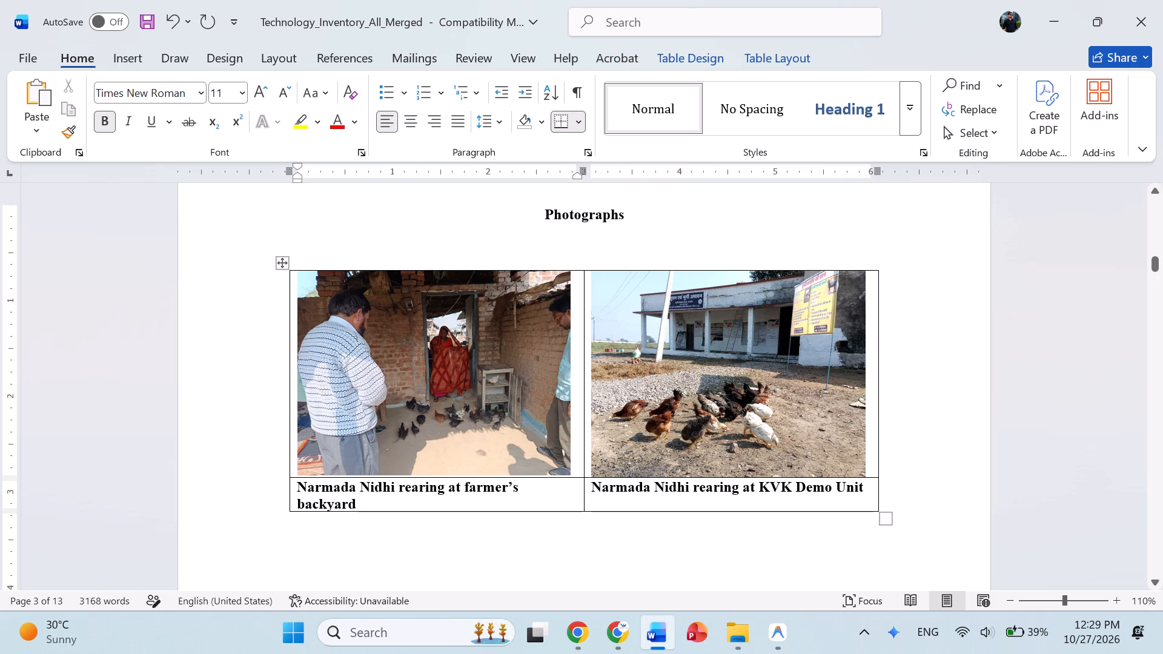
Widen the Photographs table's first column slightly so the backyard photo's caption fits on one line.
drag(583, 452, 591, 452)
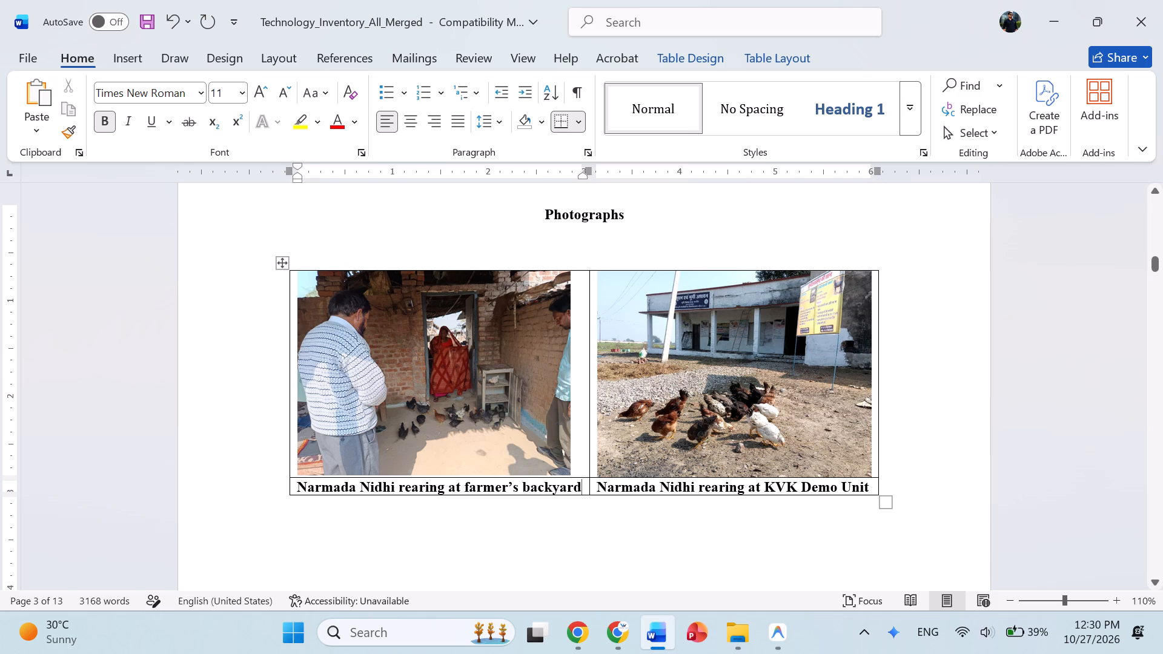
click(603, 543)
Review the CARI Debendra poultry entry's Basic Information and Technical Details tables.
scroll(603, 543, down, 5)
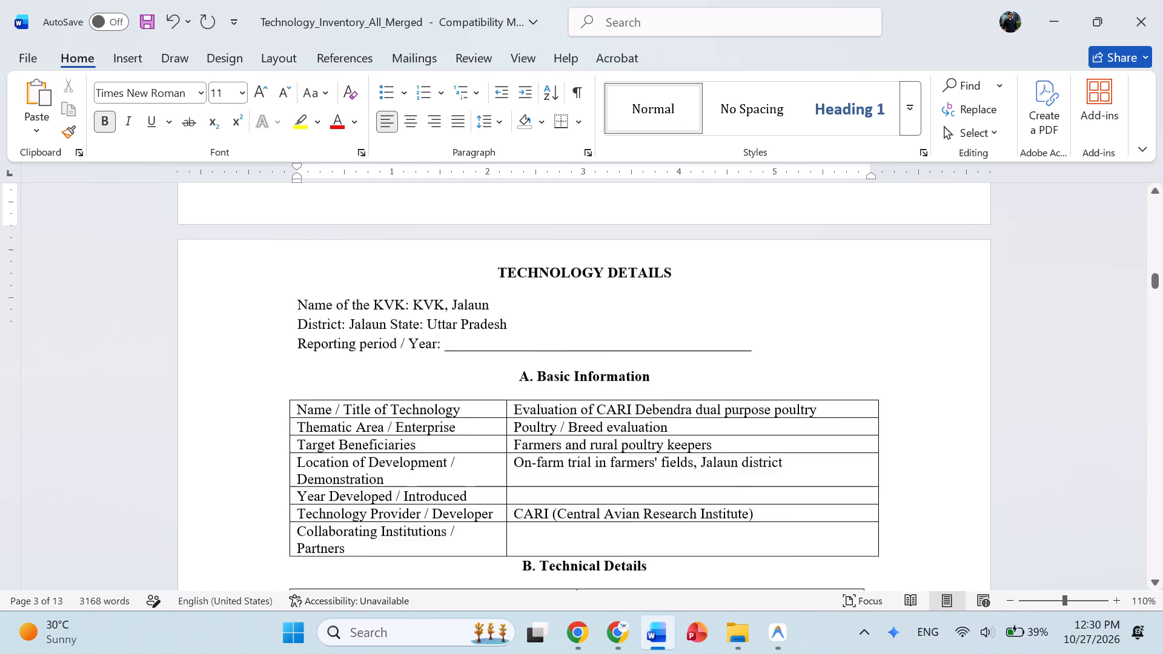
scroll(603, 543, down, 2)
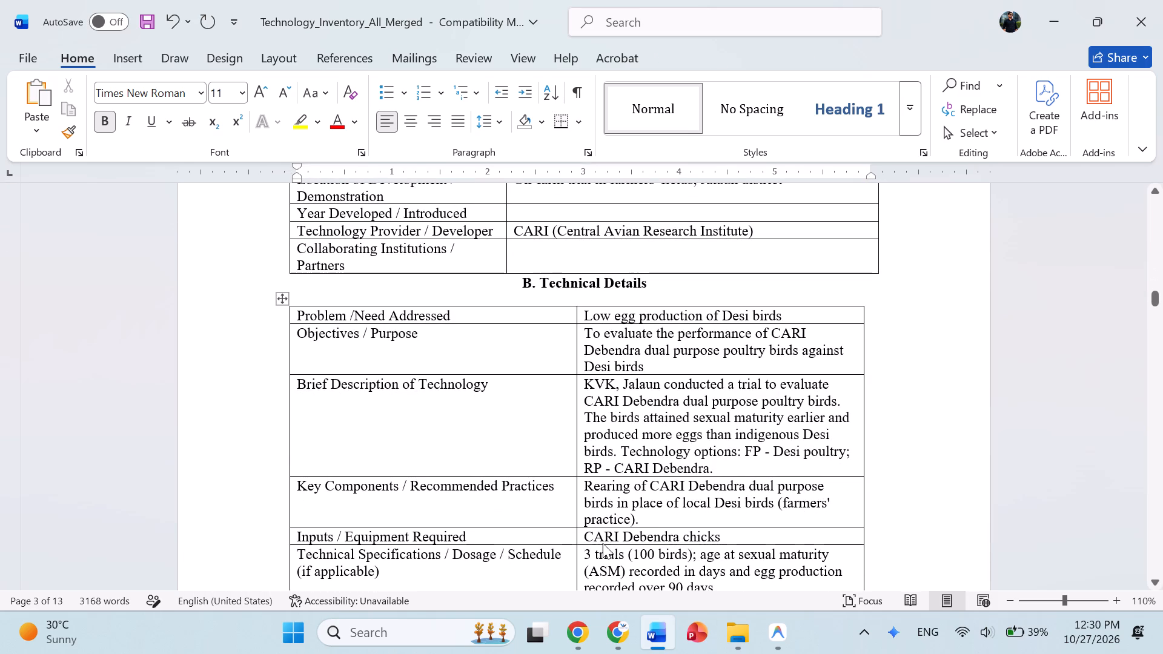